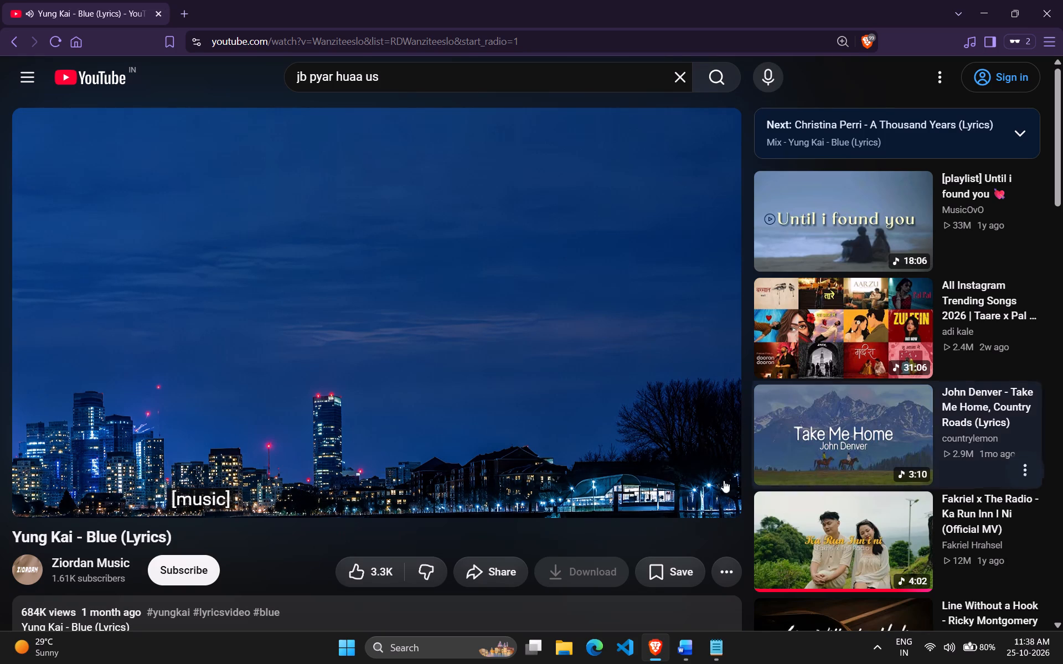
Play the suggested lyrics video "John Denver - Take Me Home, Country Roads".
{"action": "key", "text": "space"}
{"action": "key", "text": "alt+Tab"}
{"action": "key", "text": "alt+Tab"}
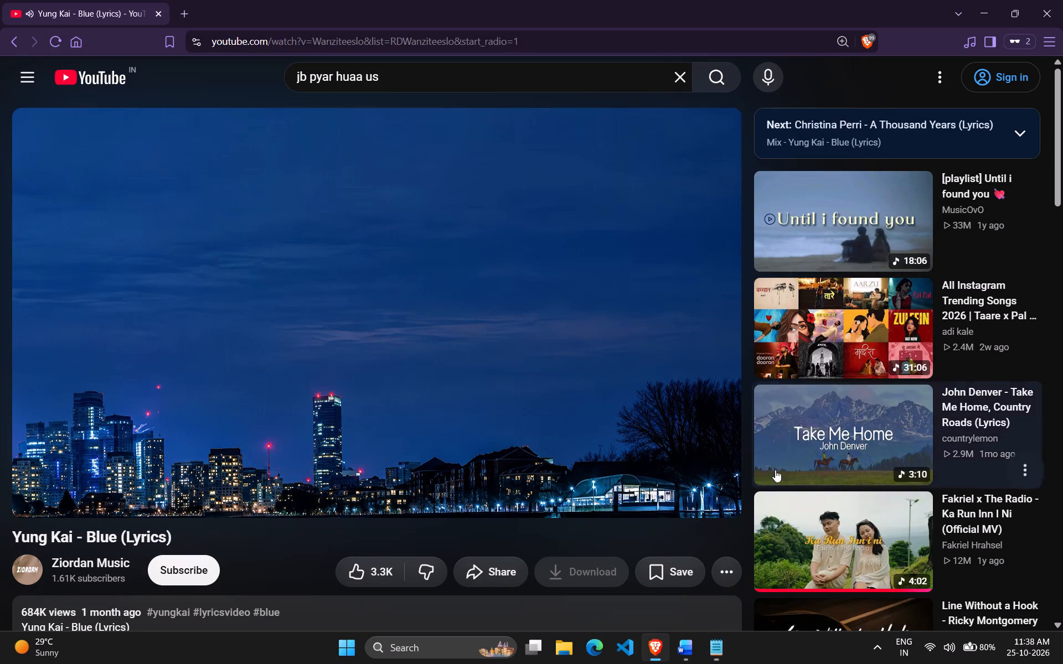
{"action": "left_click", "coordinate": [809, 450]}
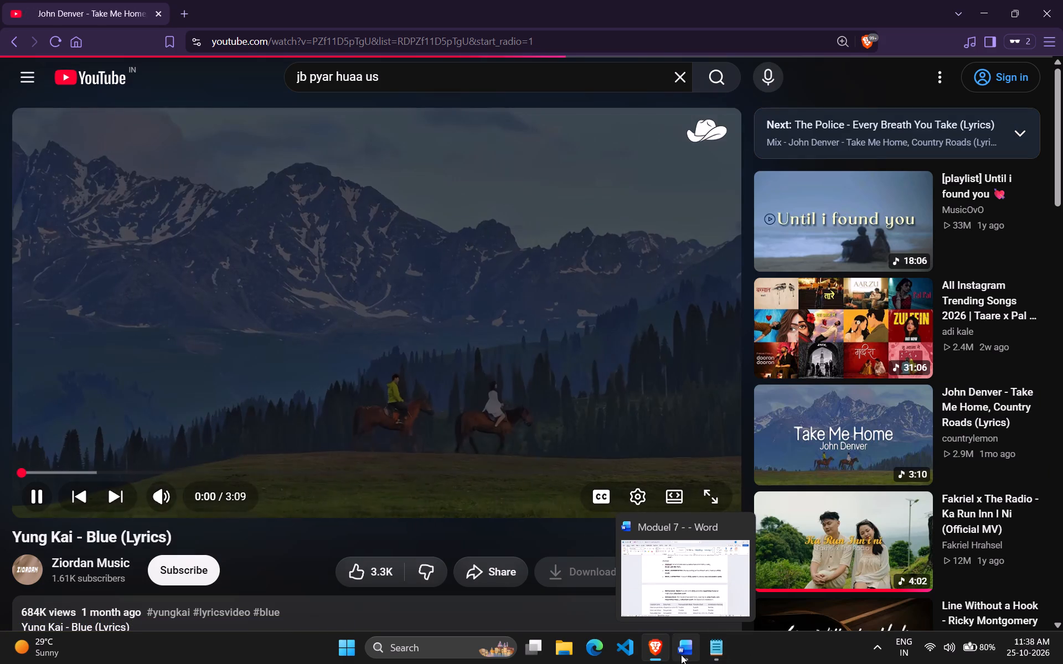
Switch to the Moduel 7 Word document, insert a page break near its end and enter the title "Multi -Threading" on the new page.
{"action": "left_click", "coordinate": [681, 655]}
{"action": "scroll", "coordinate": [514, 455], "scroll_direction": "down", "scroll_amount": 19}
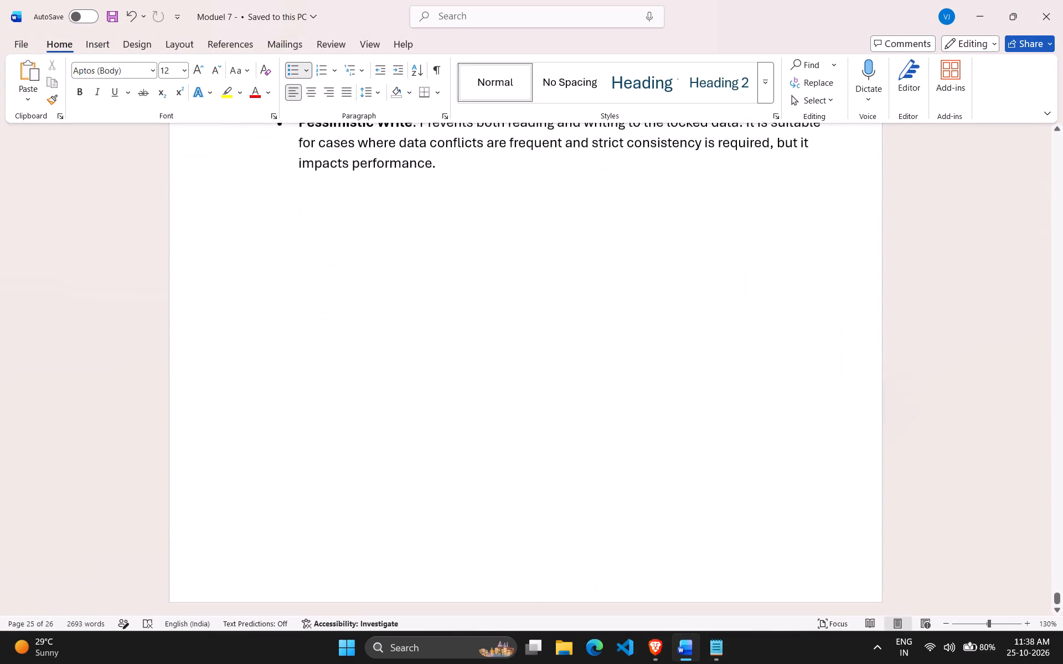
{"action": "scroll", "coordinate": [547, 466], "scroll_direction": "down", "scroll_amount": 3}
{"action": "left_click", "coordinate": [560, 470]}
{"action": "key", "text": "ctrl+Return"}
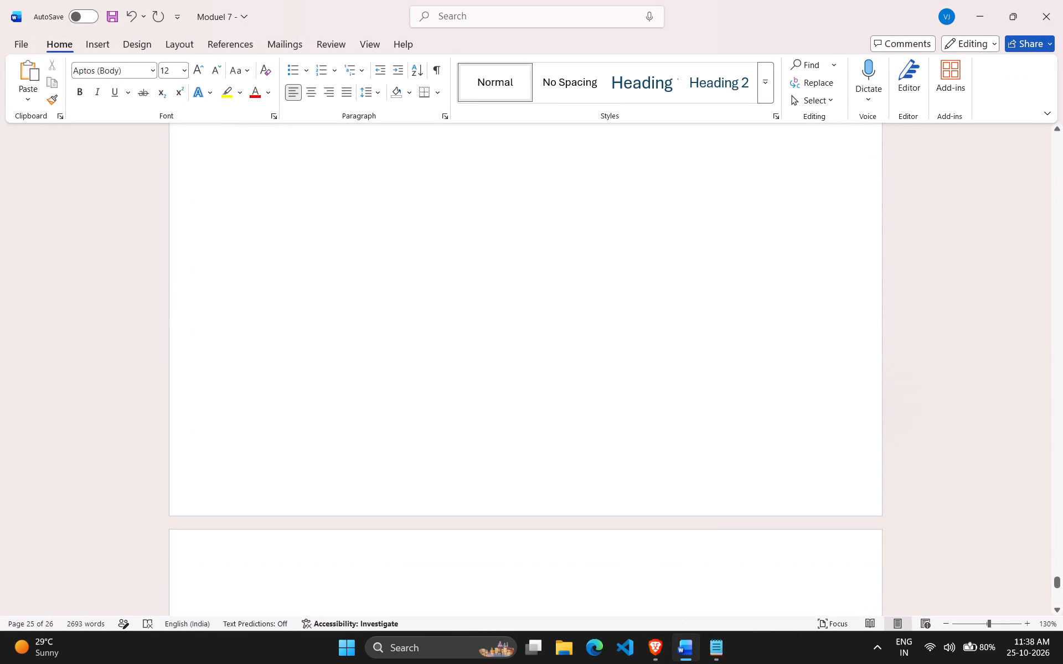
{"action": "type", "text": "Multi"}
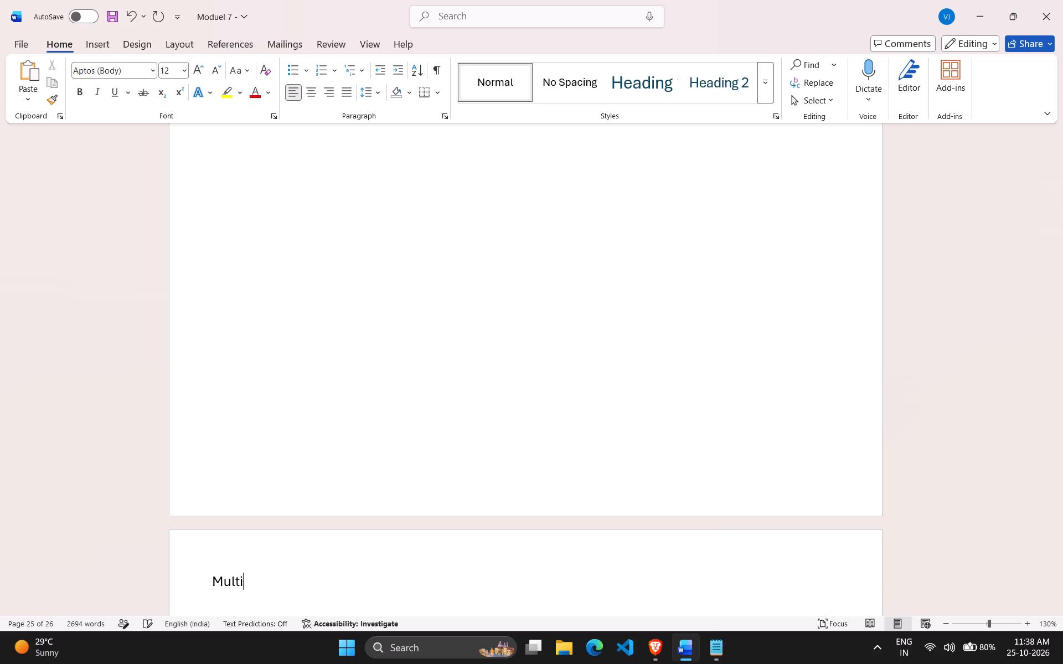
{"action": "key", "text": "space"}
{"action": "type", "text": "-Threading"}
{"action": "key", "text": "space"}
Apply the Heading 1 style to the "Multi -Threading" title.
{"action": "key", "text": "shift+Home"}
{"action": "key", "text": "h"}
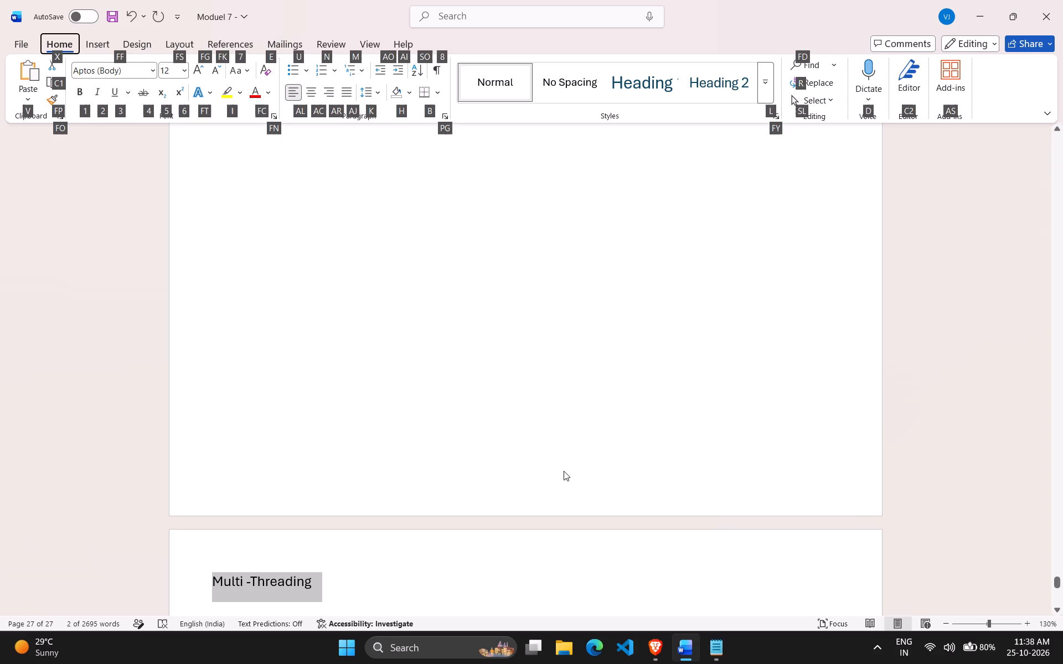
{"action": "key", "text": "l"}
{"action": "key", "text": "Right"}
{"action": "key", "text": "Right"}
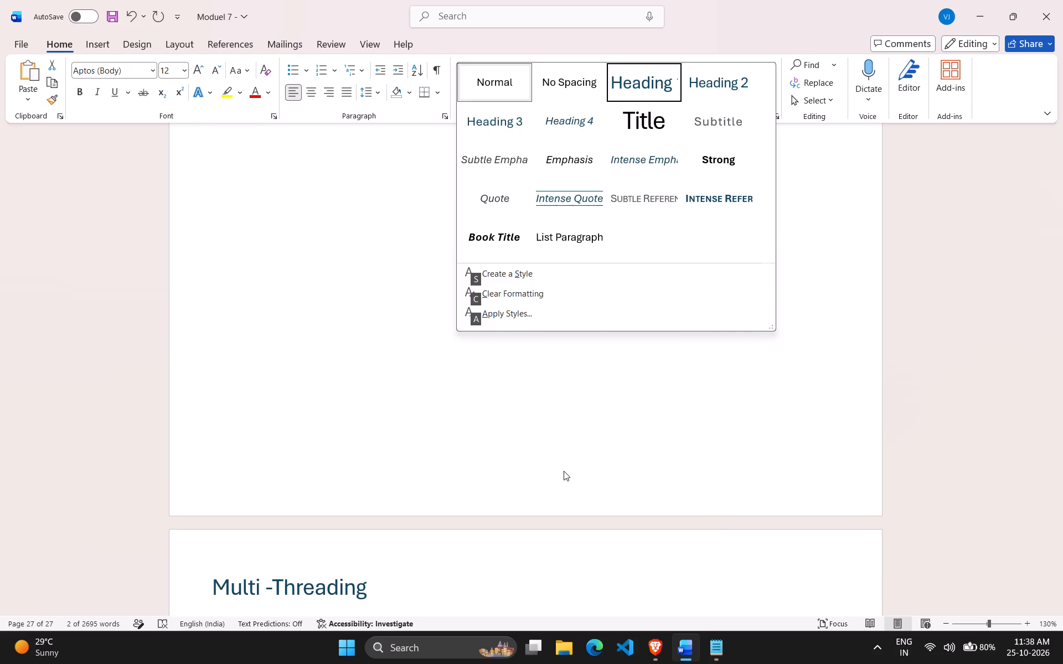
{"action": "key", "text": "Return"}
Start an indented body line beneath the Multi -Threading heading.
{"action": "key", "text": "End"}
{"action": "key", "text": "Down"}
{"action": "key", "text": "Tab"}
{"action": "key", "text": "Return"}
{"action": "key", "text": "Tab"}
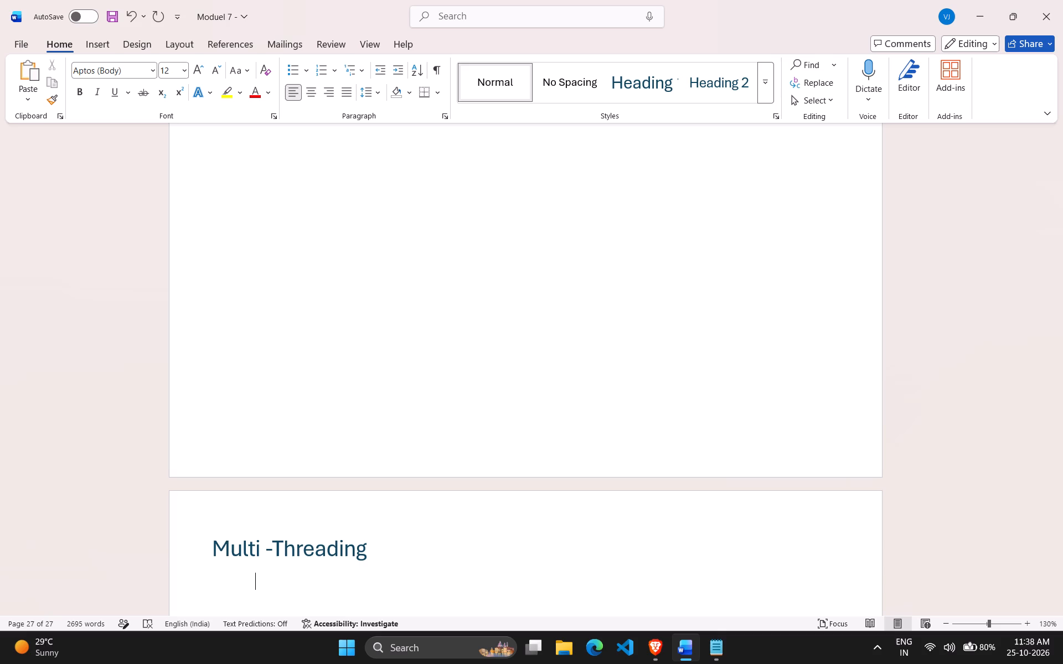
Switch to Brave and open the Coding Shuttle site, codingshuttle.com, in a new tab.
{"action": "key", "text": "alt+Tab"}
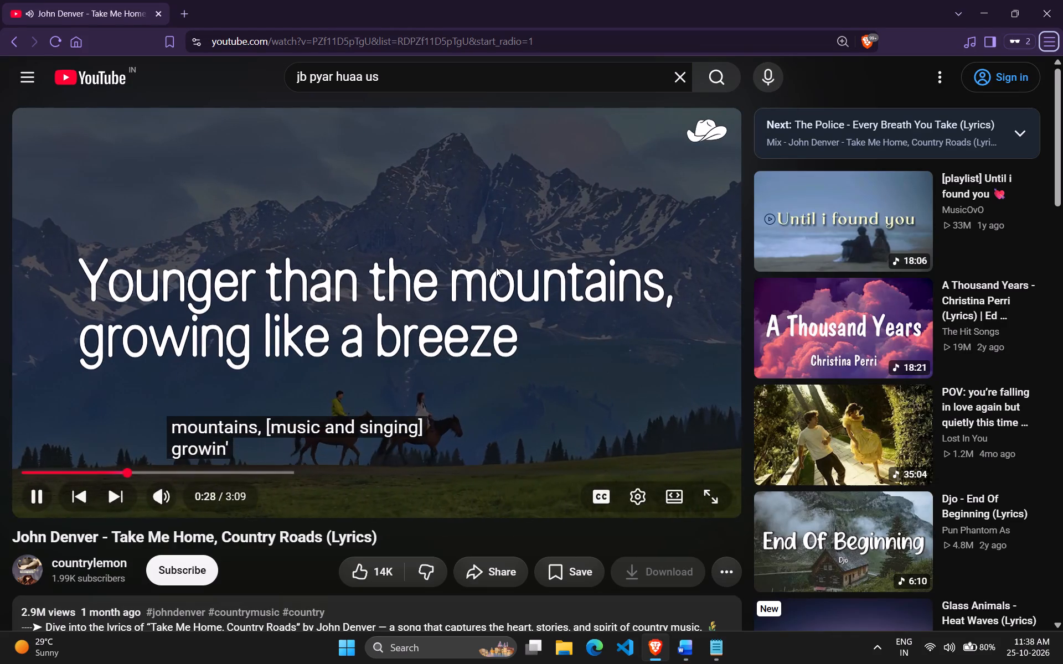
{"action": "left_click", "coordinate": [193, 11]}
{"action": "type", "text": "spr"}
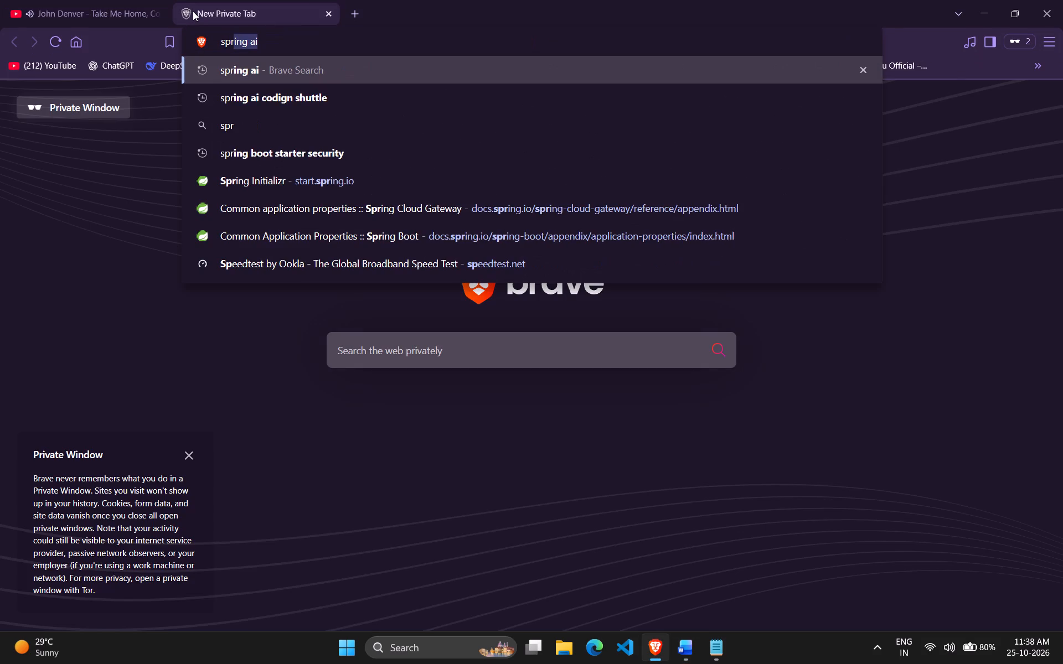
{"action": "key", "text": "ctrl+BackSpace"}
{"action": "key", "text": "BackSpace"}
{"action": "key", "text": "BackSpace"}
{"action": "key", "text": "ctrl+BackSpace"}
{"action": "type", "text": "coding"}
{"action": "key", "text": "space"}
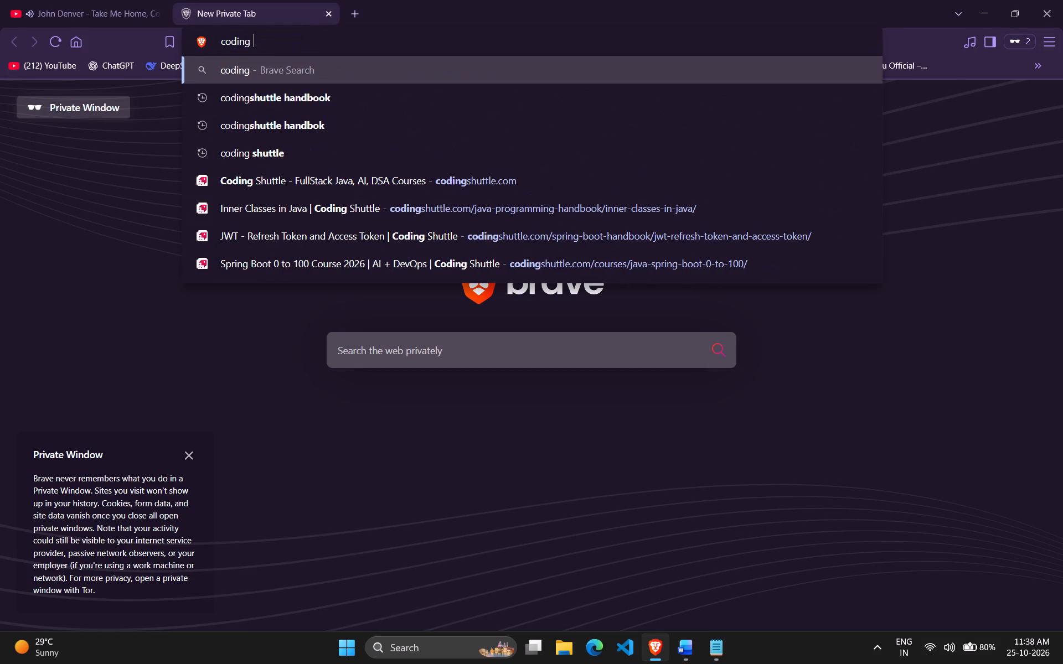
{"action": "key", "text": "BackSpace"}
{"action": "type", "text": "shuttle"}
{"action": "key", "text": "space"}
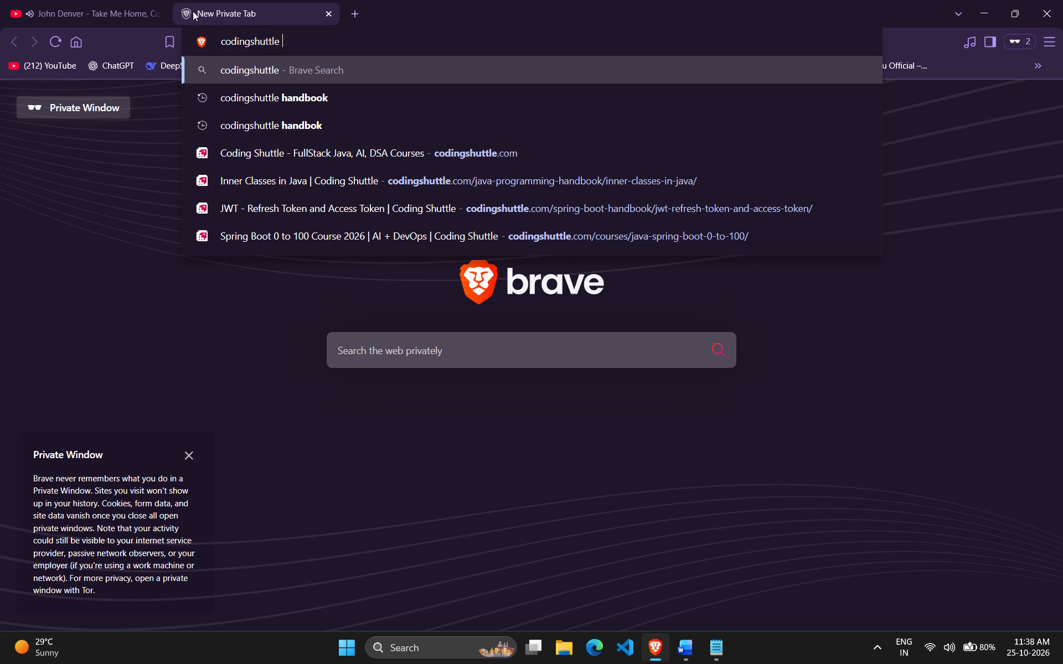
{"action": "key", "text": "Down"}
{"action": "key", "text": "Down"}
{"action": "key", "text": "Down"}
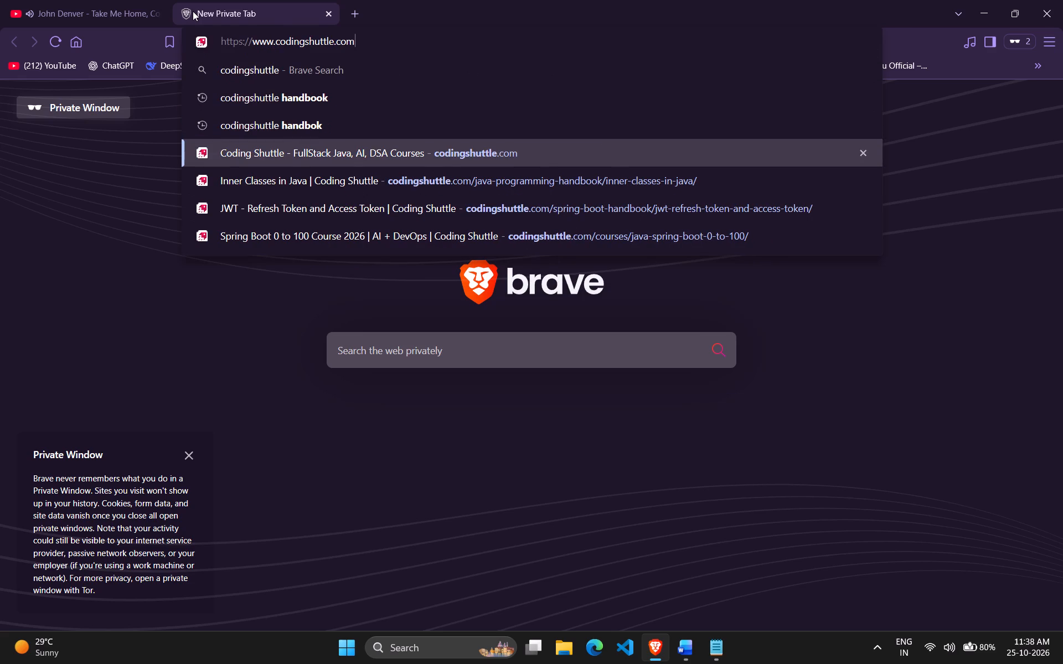
{"action": "key", "text": "Return"}
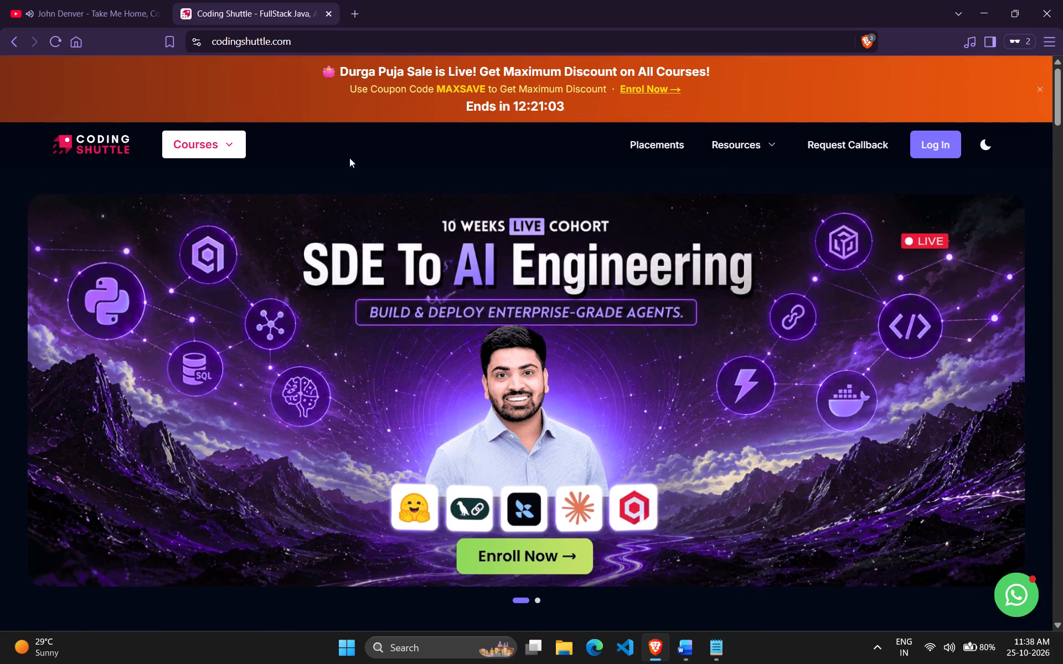
Search the web for "coding shuttdle handbook" in the Coding Shuttle tab.
{"action": "left_click", "coordinate": [421, 41]}
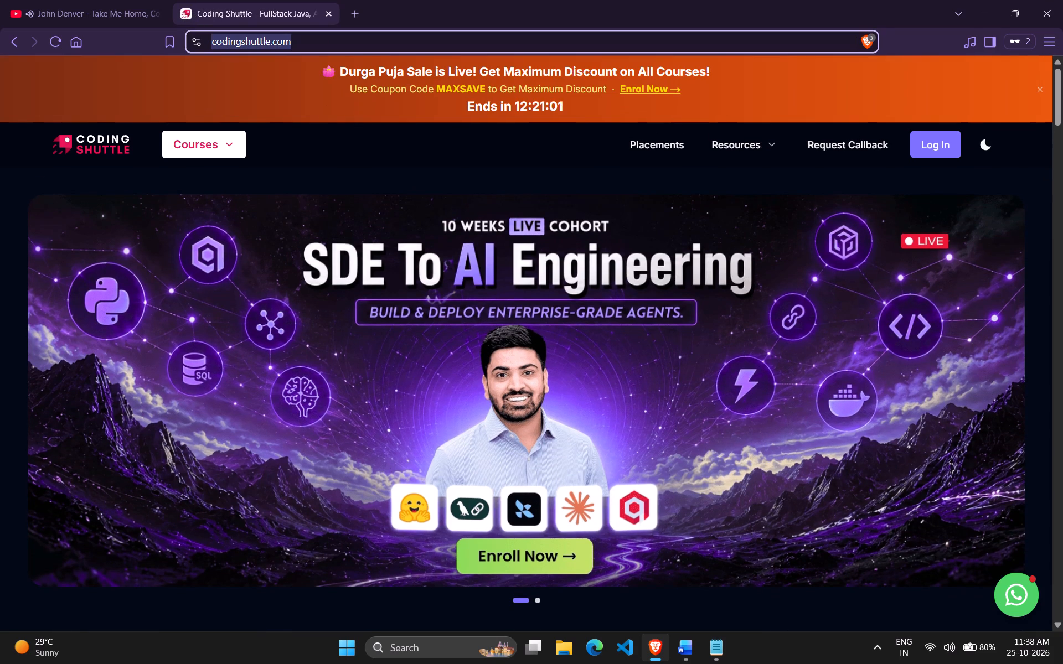
{"action": "type", "text": "coding shuttdle ai"}
{"action": "key", "text": "ctrl+BackSpace"}
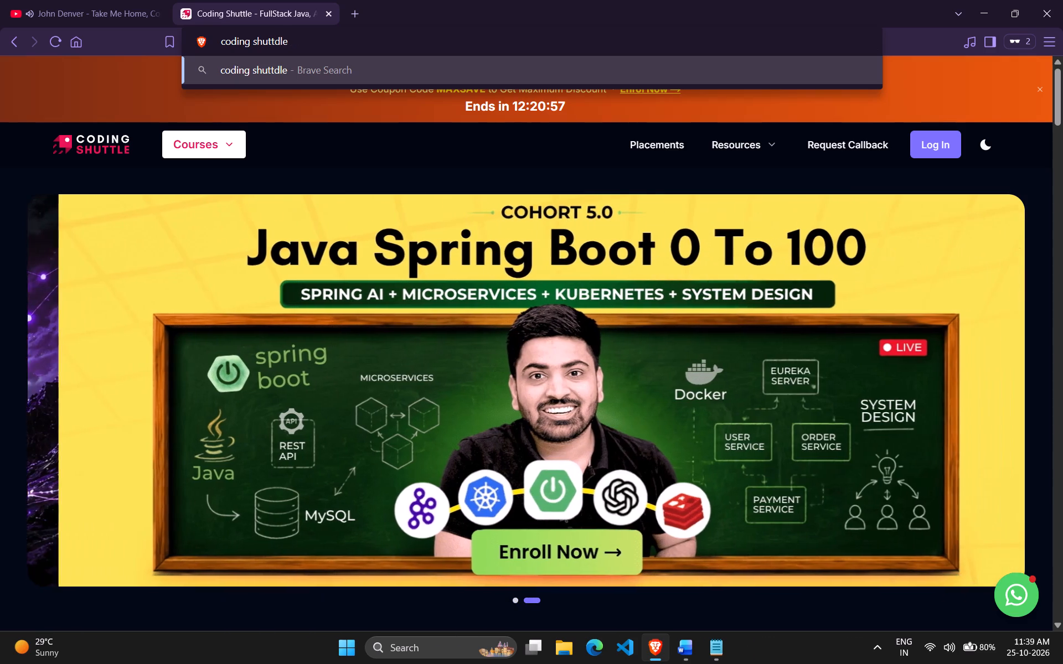
{"action": "type", "text": "pr"}
{"action": "key", "text": "BackSpace"}
{"action": "key", "text": "BackSpace"}
{"action": "type", "text": "handbook"}
{"action": "key", "text": "space"}
{"action": "key", "text": "Return"}
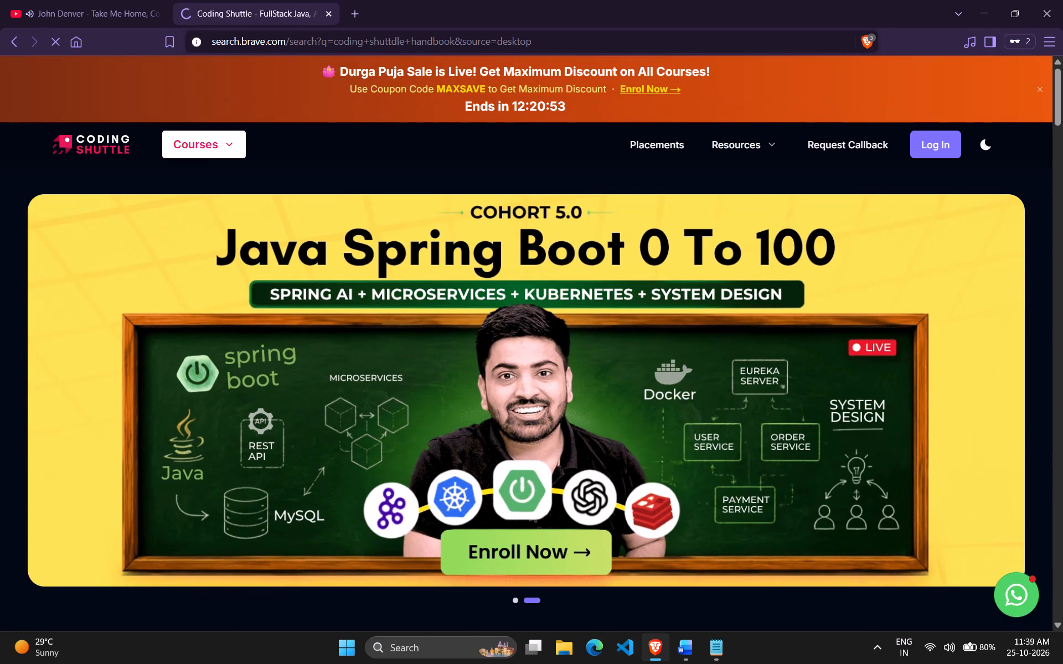
Open the Coding Shuttle handbooks page from the search results and open the Spring Boot Handbook.
{"action": "left_click", "coordinate": [247, 262]}
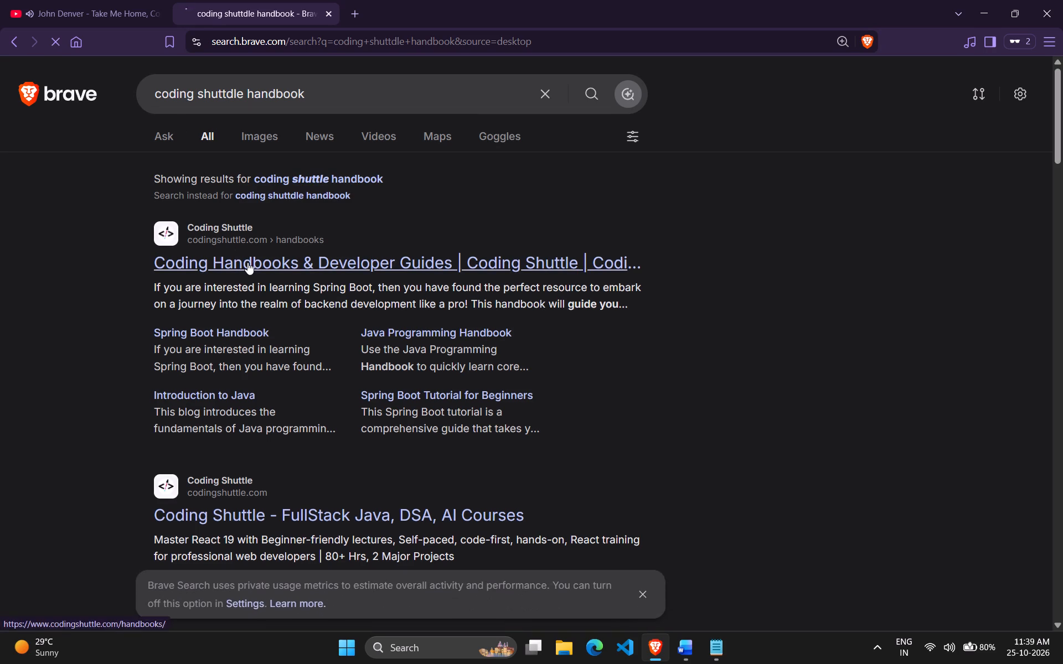
{"action": "scroll", "coordinate": [274, 419], "scroll_direction": "down", "scroll_amount": 1}
{"action": "left_click", "coordinate": [230, 458]}
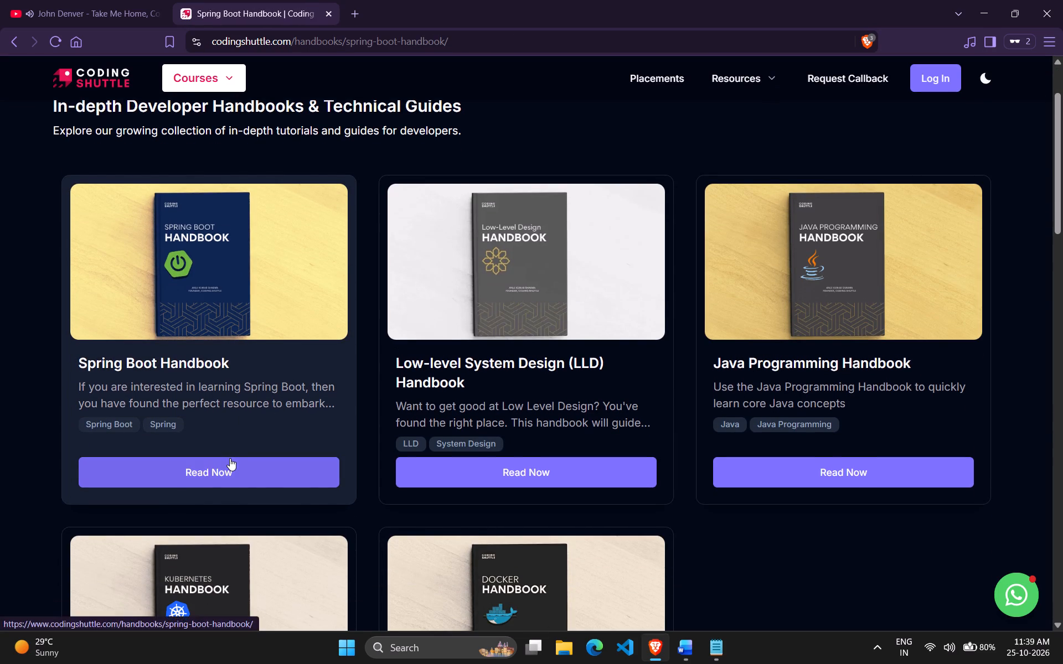
Open the article "MultiThreading: Java Executor Framework" from the handbook's Spring Boot Task Scheduling chapter.
{"action": "scroll", "coordinate": [265, 428], "scroll_direction": "down", "scroll_amount": 14}
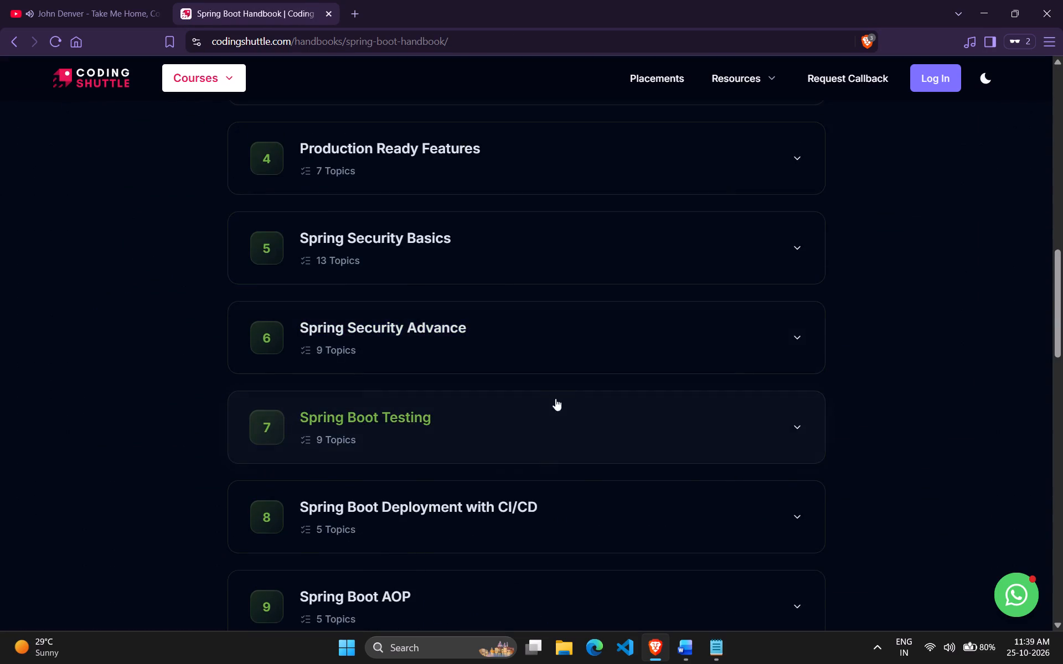
{"action": "scroll", "coordinate": [536, 427], "scroll_direction": "down", "scroll_amount": 5}
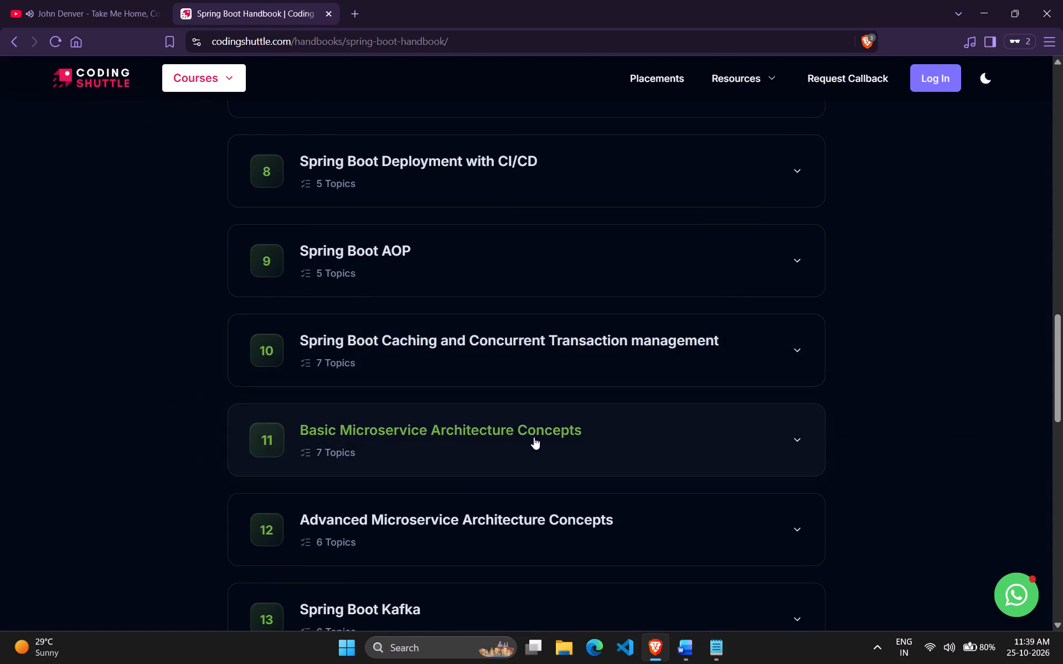
{"action": "scroll", "coordinate": [554, 400], "scroll_direction": "down", "scroll_amount": 3}
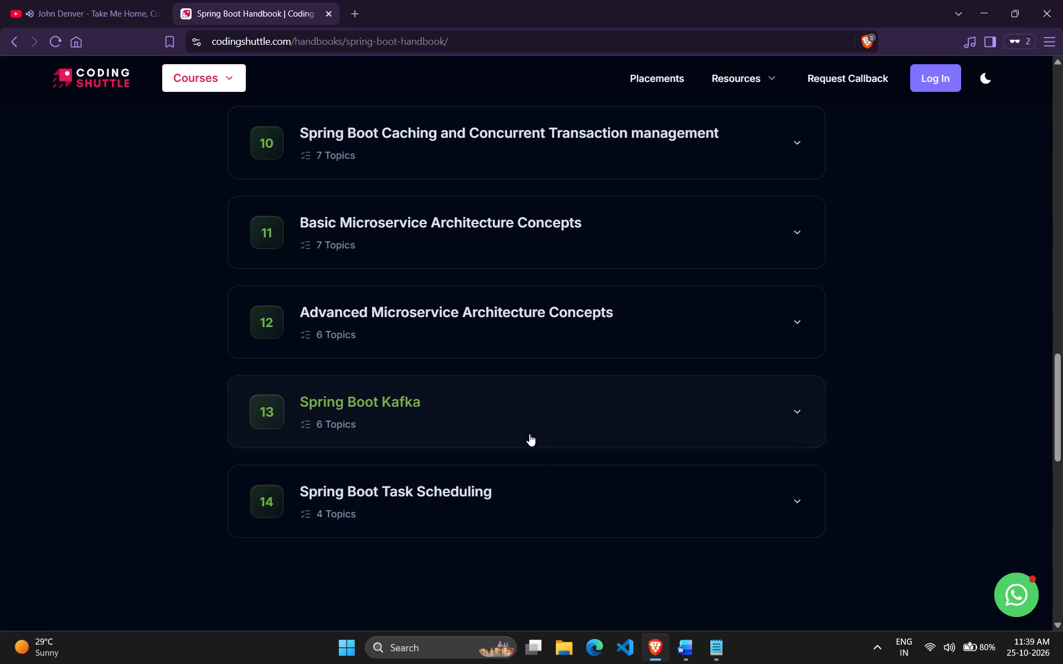
{"action": "left_click", "coordinate": [520, 495]}
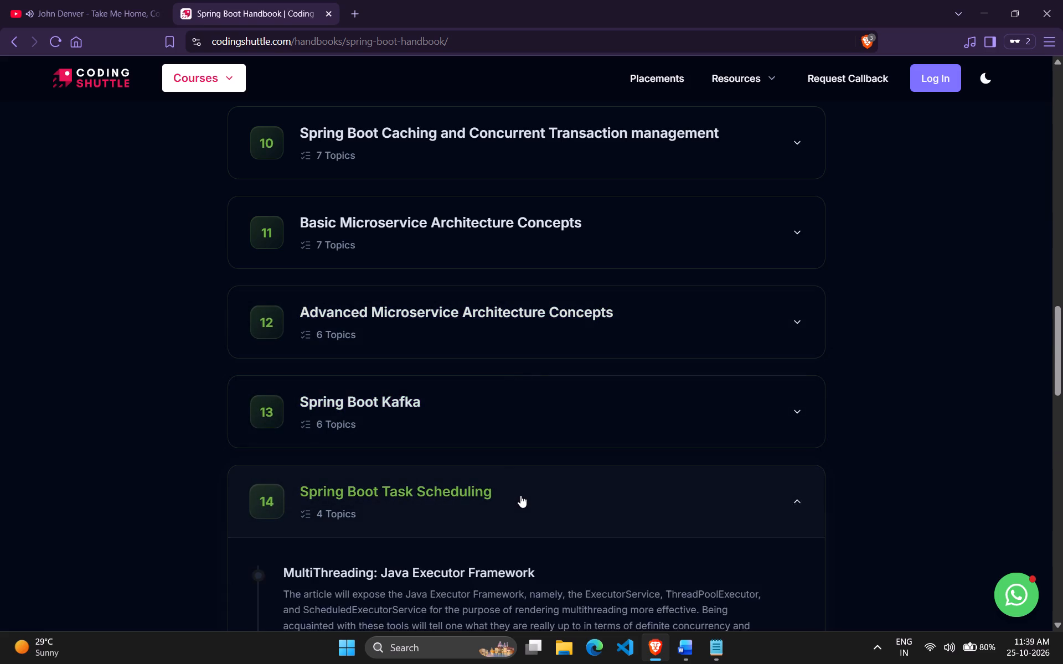
{"action": "scroll", "coordinate": [515, 495], "scroll_direction": "down", "scroll_amount": 6}
{"action": "scroll", "coordinate": [463, 428], "scroll_direction": "up", "scroll_amount": 4}
{"action": "left_click", "coordinate": [440, 354]}
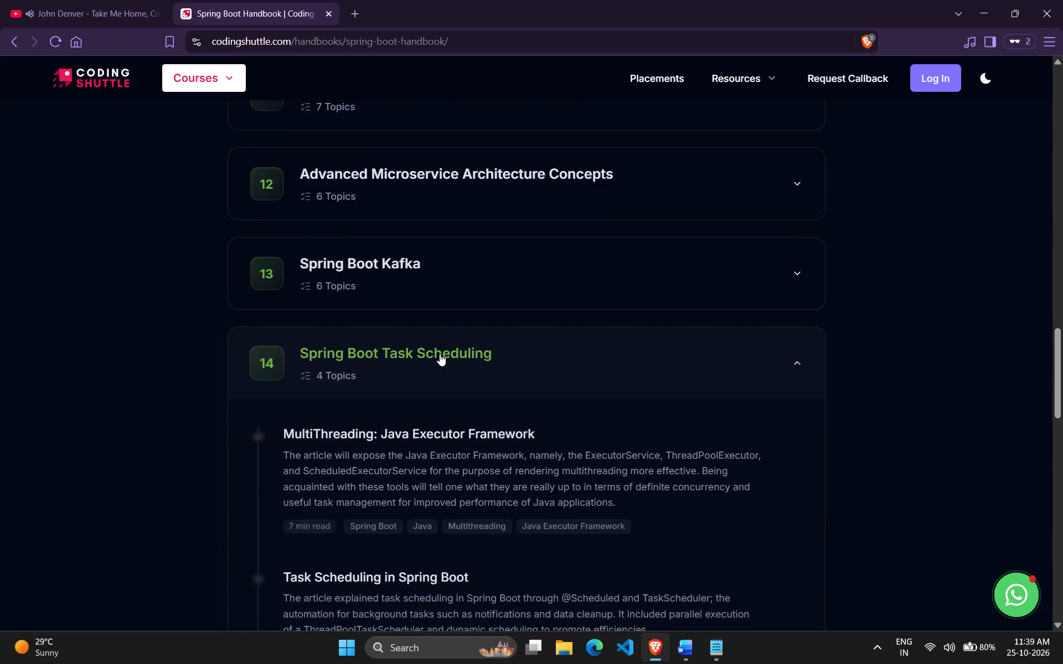
{"action": "left_click", "coordinate": [440, 354]}
{"action": "left_click", "coordinate": [333, 438]}
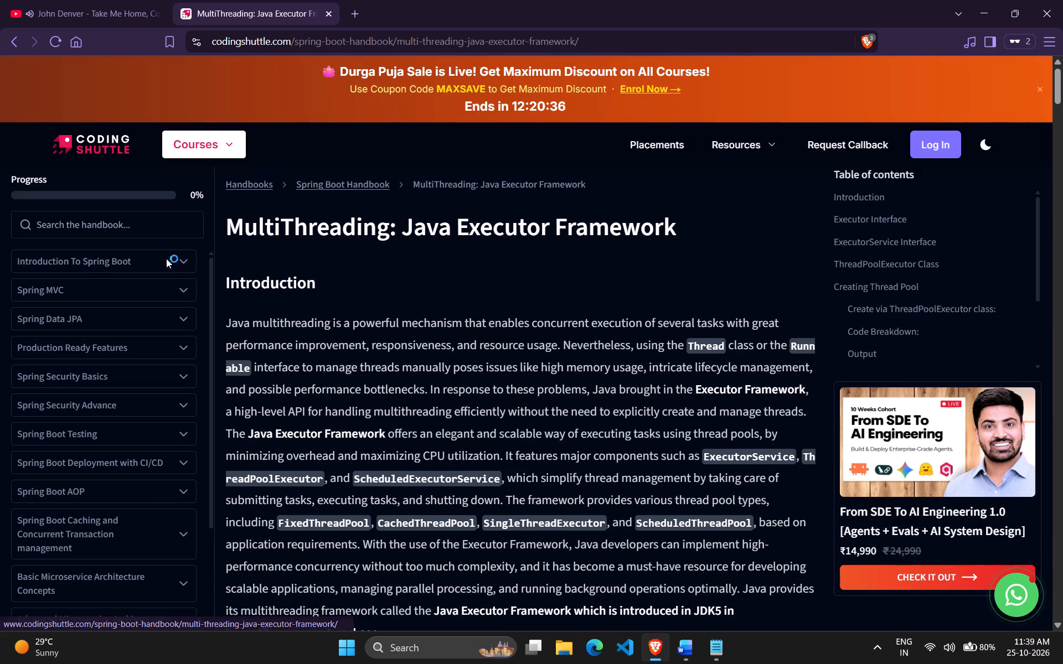
Return to the YouTube tab and pause the John Denver video.
{"action": "left_click", "coordinate": [119, 16]}
{"action": "key", "text": "space"}
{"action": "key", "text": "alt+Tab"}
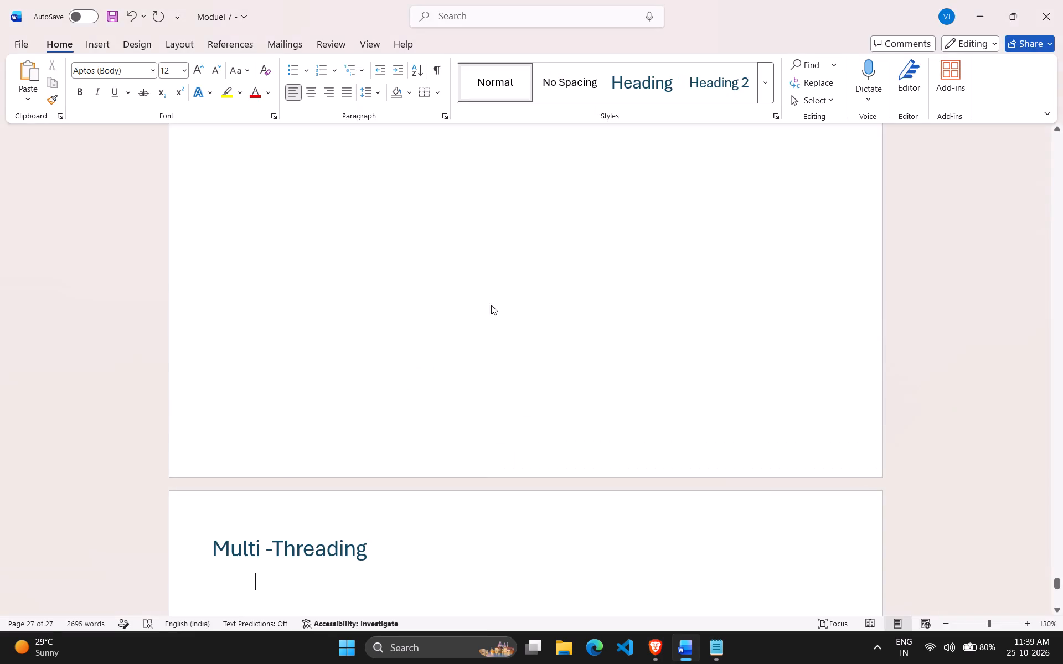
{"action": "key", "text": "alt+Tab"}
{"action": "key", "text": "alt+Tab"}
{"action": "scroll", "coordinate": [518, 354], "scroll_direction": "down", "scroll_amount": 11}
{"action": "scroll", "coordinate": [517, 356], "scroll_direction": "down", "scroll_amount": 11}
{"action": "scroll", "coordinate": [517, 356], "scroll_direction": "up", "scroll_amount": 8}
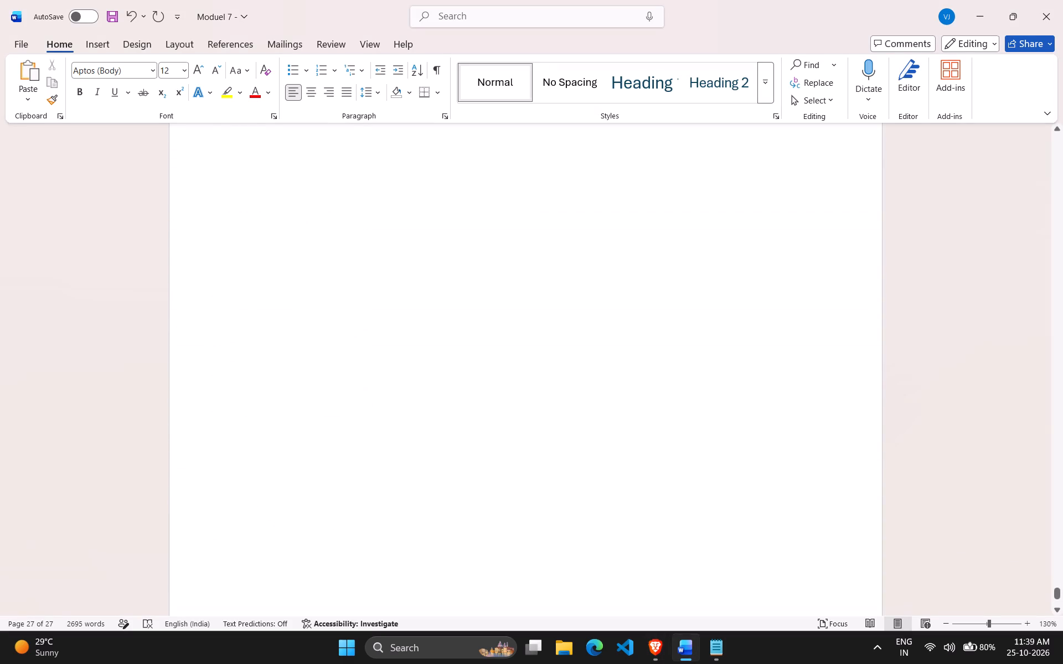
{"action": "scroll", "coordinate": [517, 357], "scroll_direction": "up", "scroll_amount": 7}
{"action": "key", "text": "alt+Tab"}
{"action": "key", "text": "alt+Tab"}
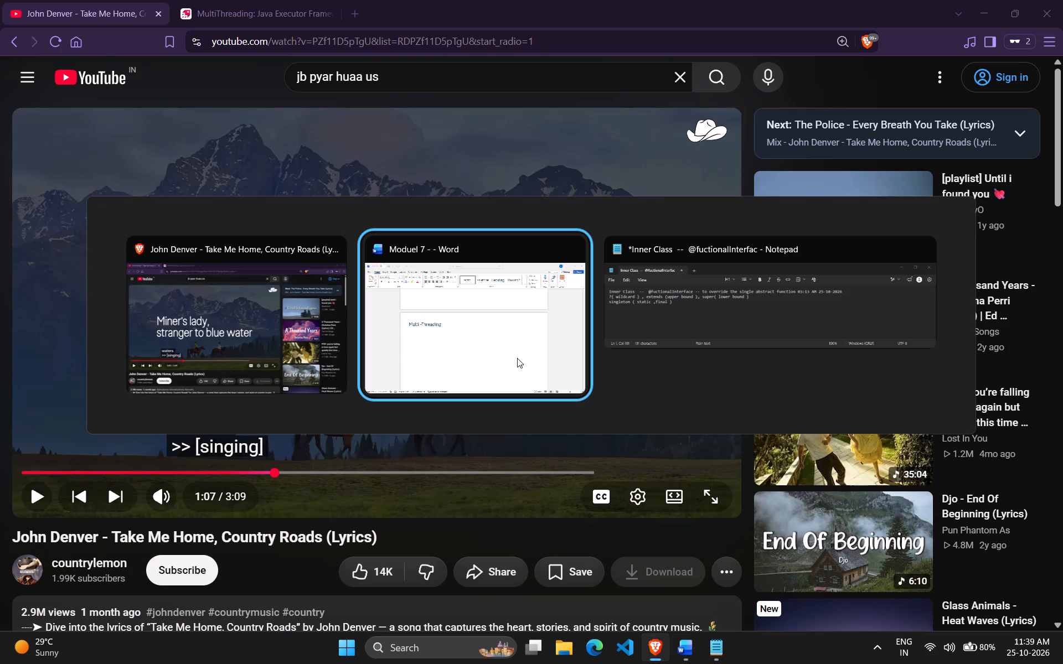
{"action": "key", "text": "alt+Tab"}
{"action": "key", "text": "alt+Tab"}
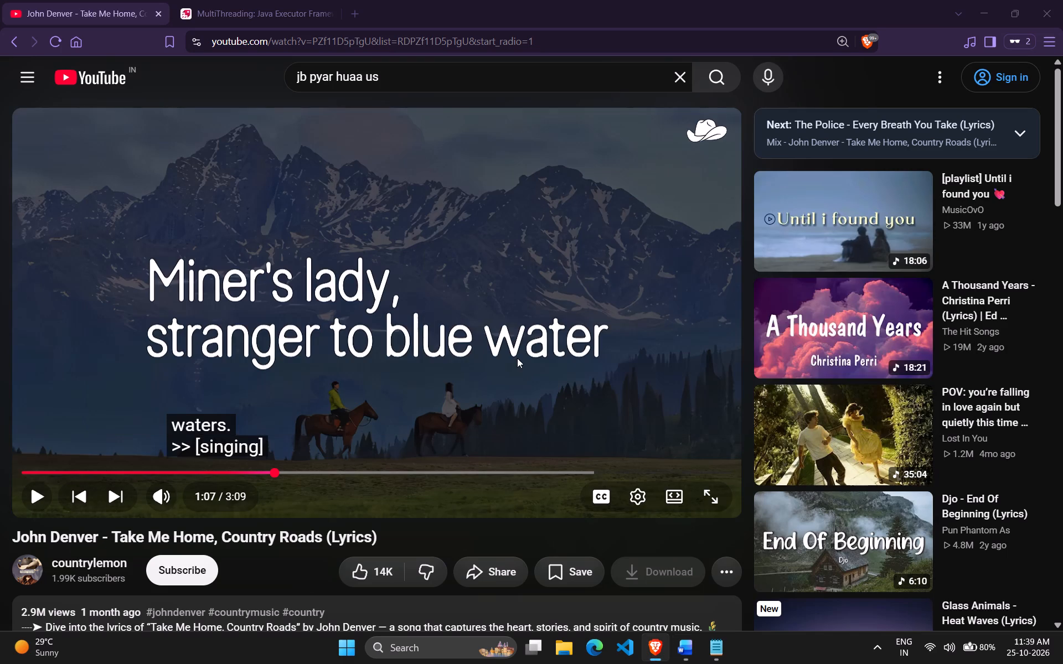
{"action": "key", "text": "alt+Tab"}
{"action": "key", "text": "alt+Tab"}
Return to the Coding Shuttle article and look through its introduction down to the Executor Service diagram.
{"action": "key", "text": "ctrl+Tab"}
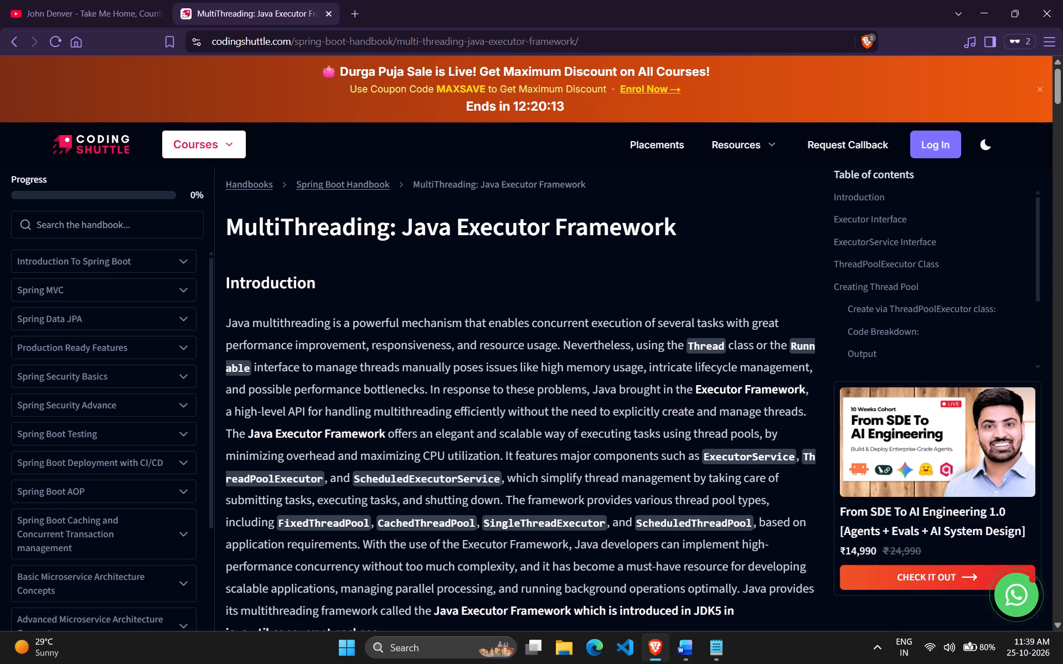
{"action": "scroll", "coordinate": [542, 443], "scroll_direction": "down", "scroll_amount": 5}
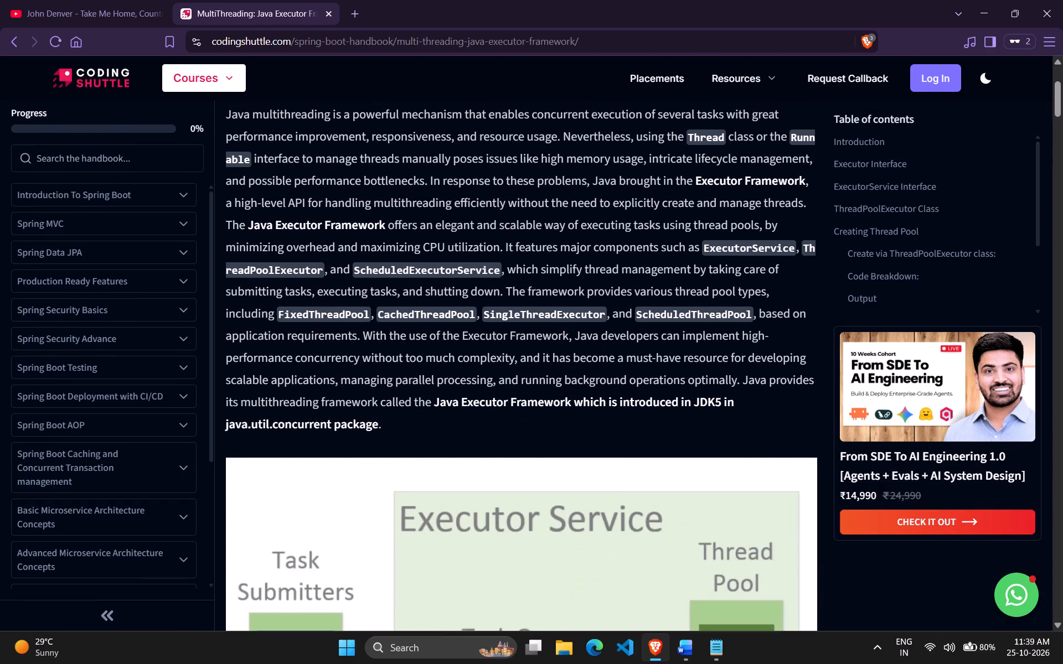
{"action": "scroll", "coordinate": [542, 443], "scroll_direction": "down", "scroll_amount": 6}
{"action": "scroll", "coordinate": [542, 443], "scroll_direction": "up", "scroll_amount": 4}
{"action": "scroll", "coordinate": [531, 407], "scroll_direction": "down", "scroll_amount": 3}
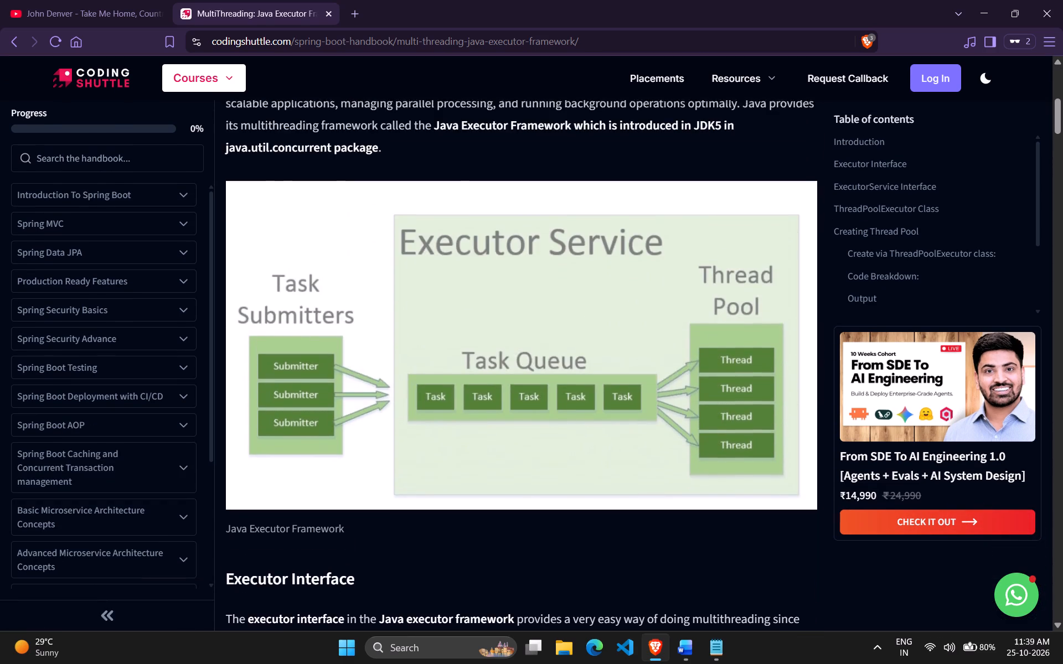
{"action": "scroll", "coordinate": [530, 411], "scroll_direction": "down", "scroll_amount": 6}
{"action": "scroll", "coordinate": [527, 413], "scroll_direction": "up", "scroll_amount": 9}
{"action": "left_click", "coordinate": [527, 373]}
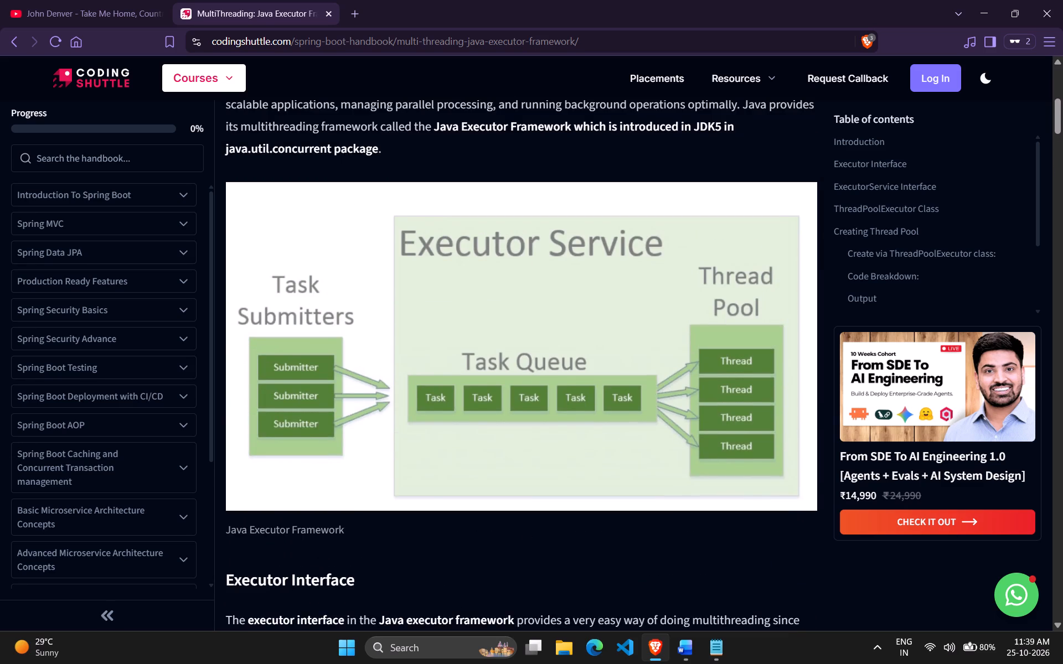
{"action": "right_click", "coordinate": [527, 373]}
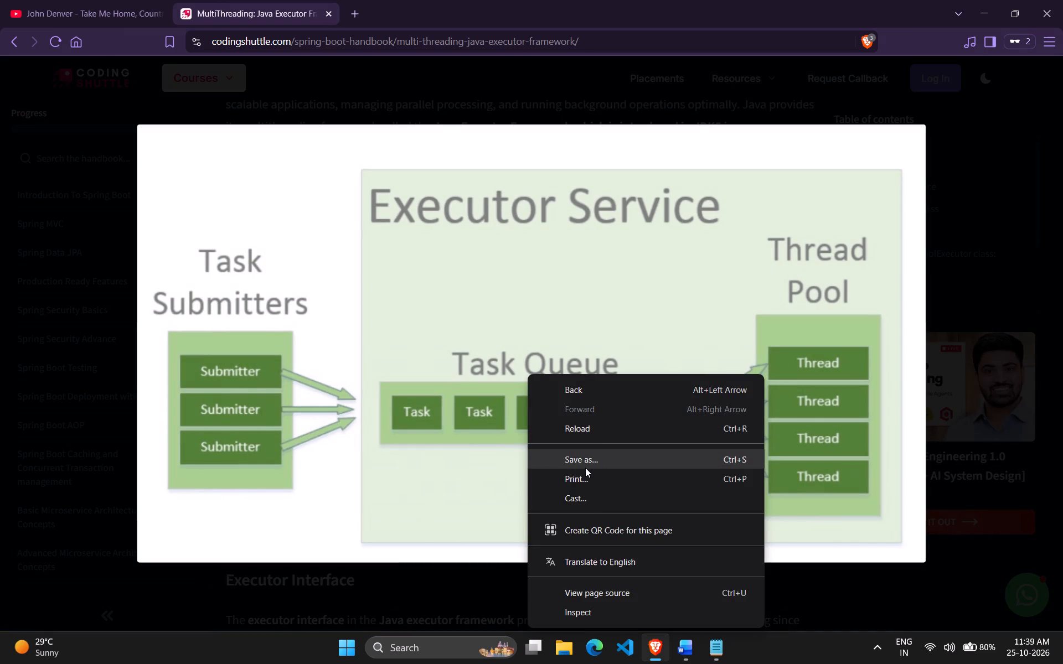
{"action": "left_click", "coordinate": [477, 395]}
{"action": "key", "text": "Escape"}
Copy the Executor Service diagram from the article and paste it under the Multi-Threading heading in the Word notes, with a new line below.
{"action": "right_click", "coordinate": [482, 359]}
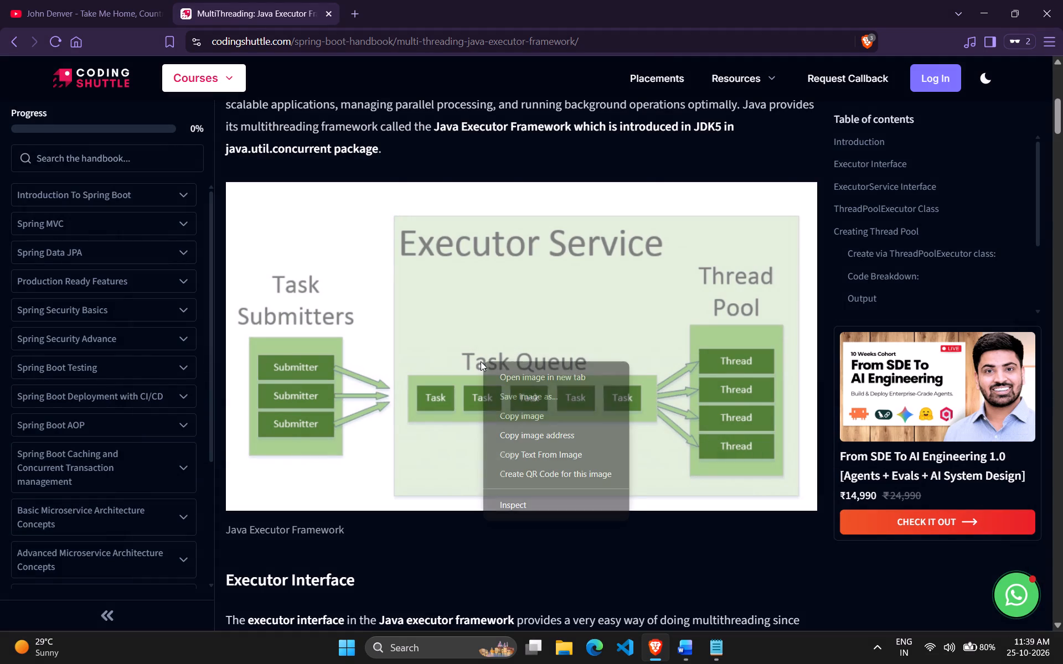
{"action": "left_click", "coordinate": [537, 414]}
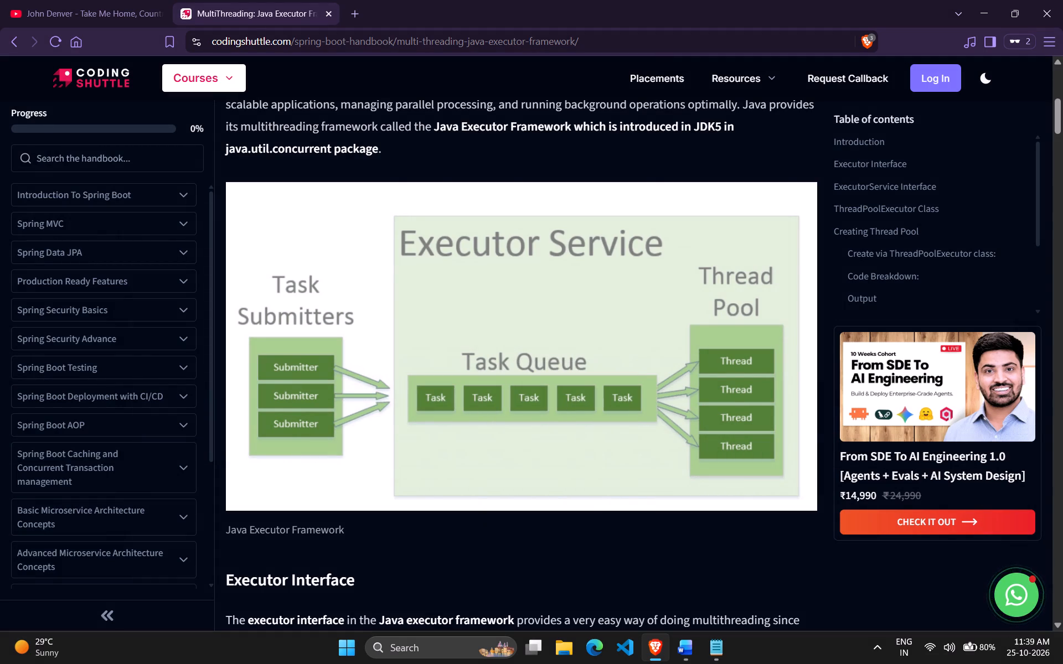
{"action": "key", "text": "ctrl+c"}
{"action": "key", "text": "alt+Tab"}
{"action": "key", "text": "ctrl+v"}
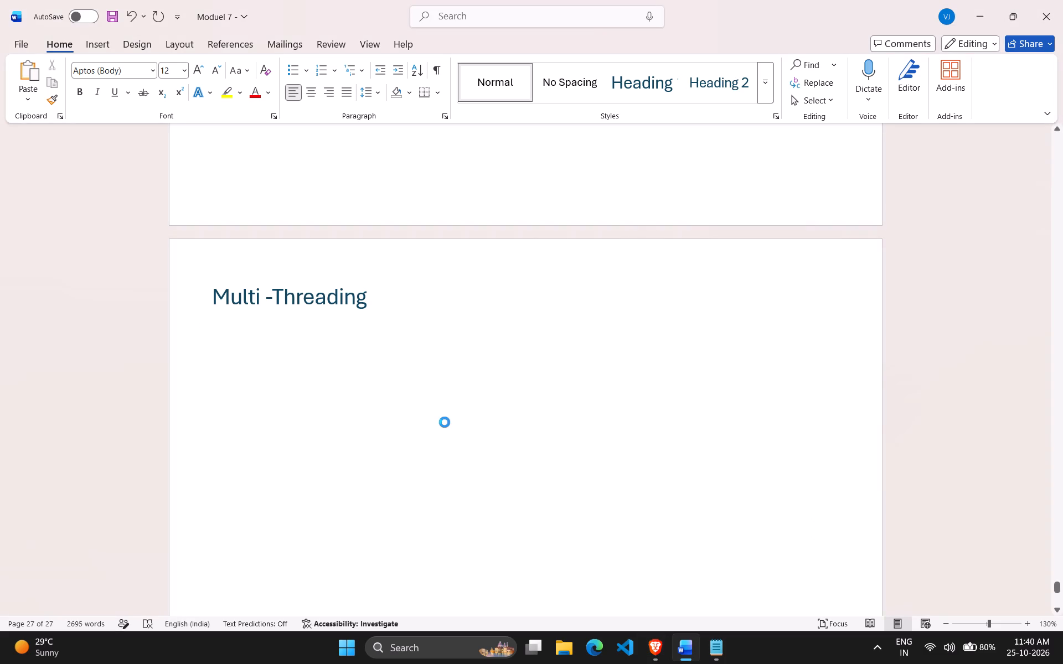
{"action": "right_click", "coordinate": [691, 423]}
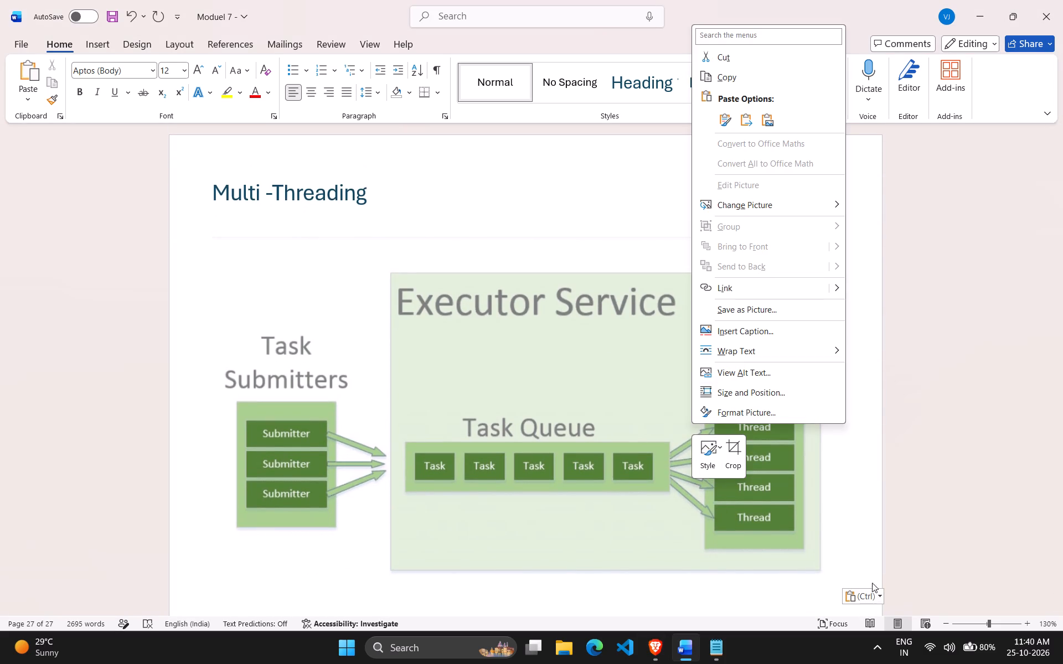
{"action": "left_click", "coordinate": [875, 601]}
{"action": "left_click", "coordinate": [874, 603]}
{"action": "left_click", "coordinate": [877, 561]}
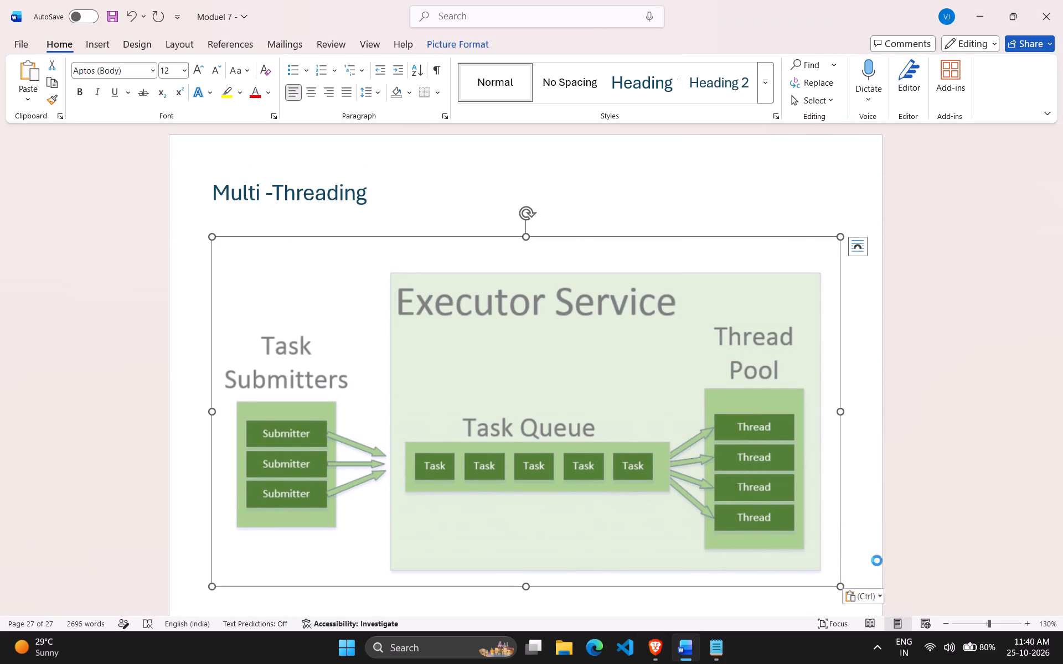
{"action": "scroll", "coordinate": [693, 527], "scroll_direction": "down", "scroll_amount": 5}
{"action": "key", "text": "Return"}
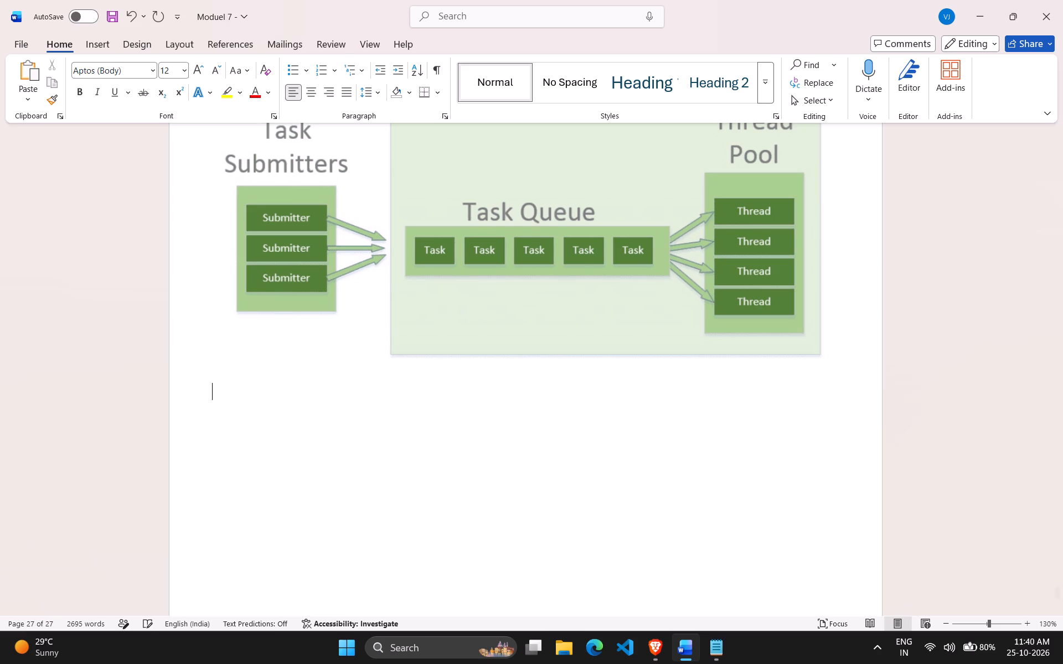
Go back to the article in the browser and skim it from the Executor Interface section to the ScheduledExecutorService Class section.
{"action": "key", "text": "alt+Tab"}
{"action": "scroll", "coordinate": [637, 493], "scroll_direction": "down", "scroll_amount": 4}
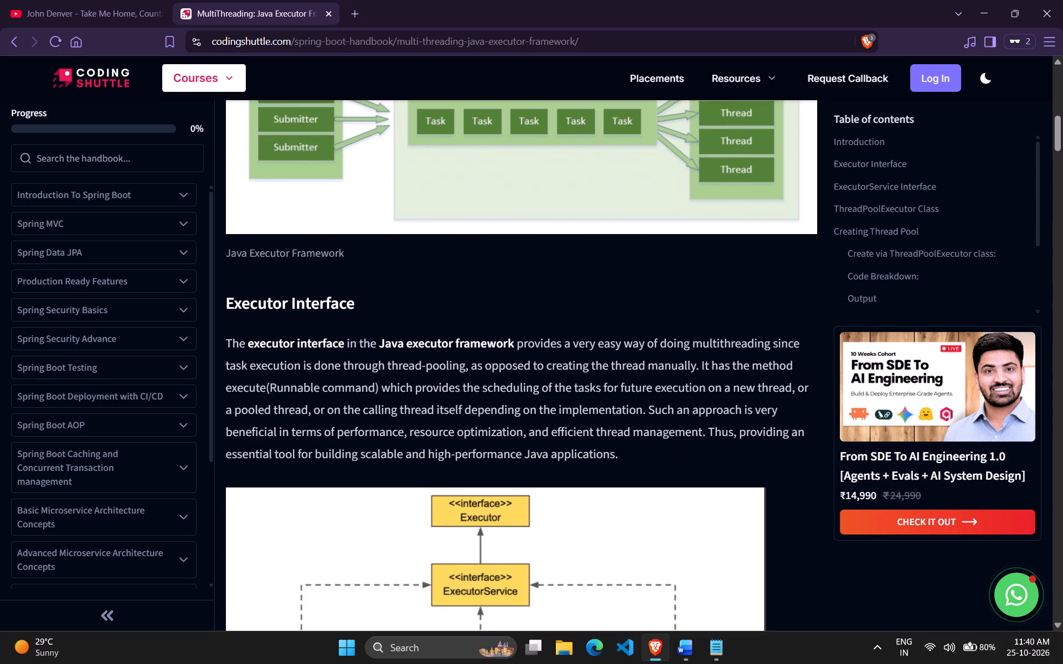
{"action": "scroll", "coordinate": [586, 497], "scroll_direction": "down", "scroll_amount": 6}
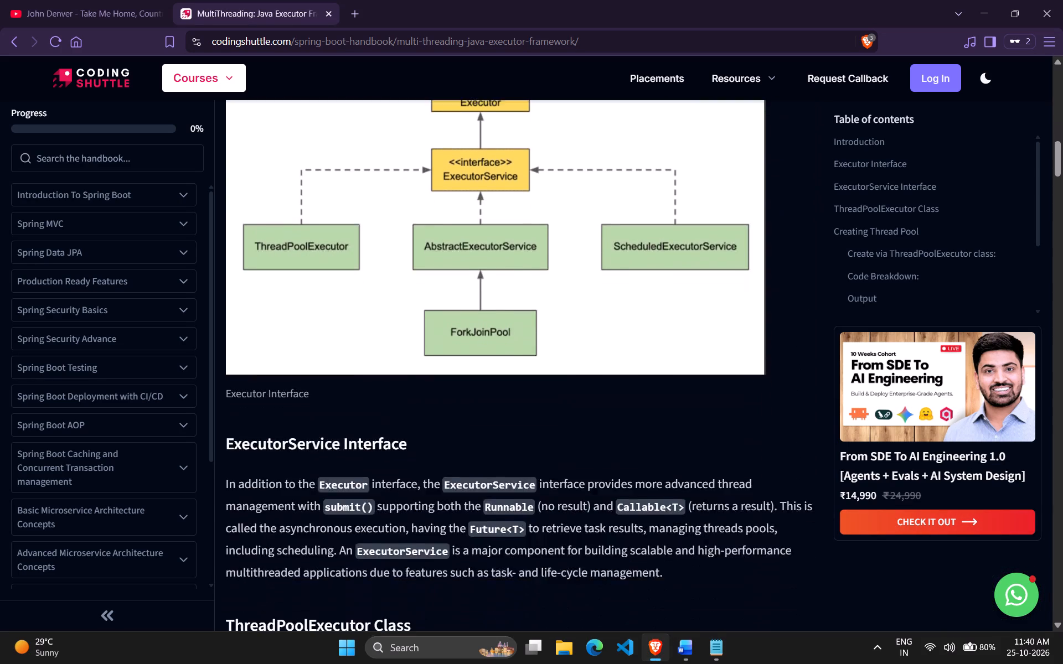
{"action": "scroll", "coordinate": [585, 499], "scroll_direction": "down", "scroll_amount": 9}
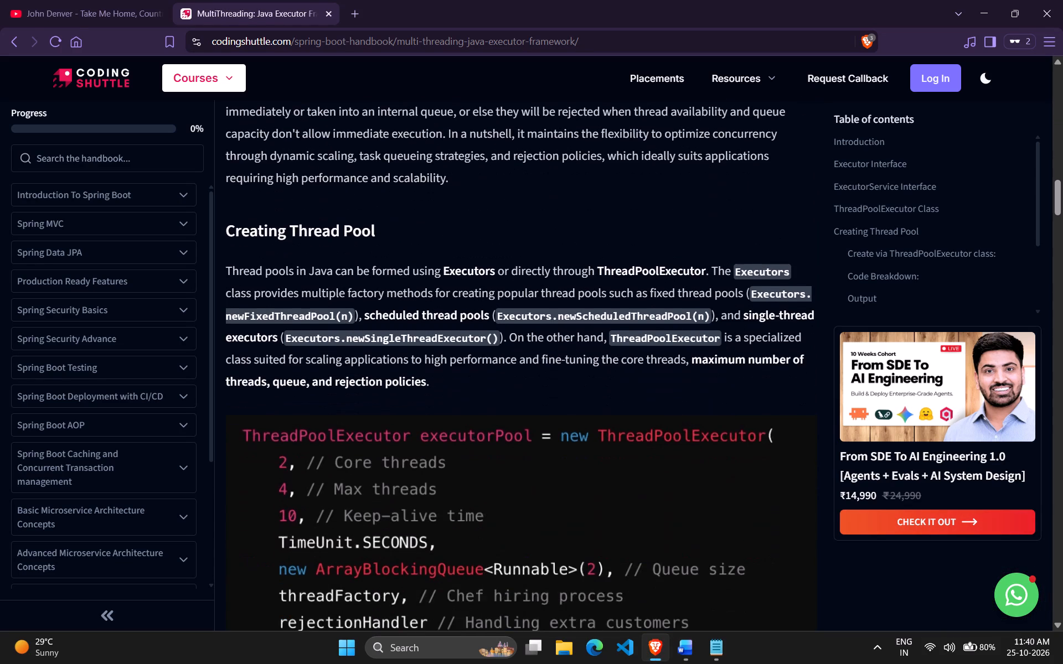
{"action": "scroll", "coordinate": [579, 499], "scroll_direction": "down", "scroll_amount": 2}
{"action": "scroll", "coordinate": [577, 499], "scroll_direction": "up", "scroll_amount": 3}
{"action": "scroll", "coordinate": [577, 499], "scroll_direction": "down", "scroll_amount": 9}
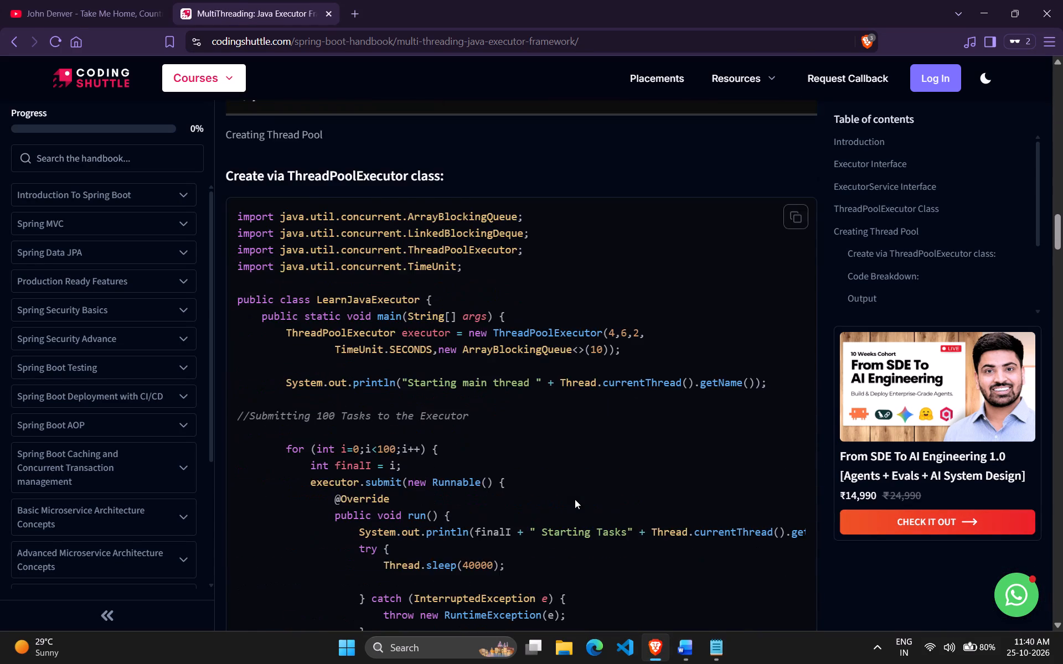
{"action": "scroll", "coordinate": [575, 499], "scroll_direction": "down", "scroll_amount": 2}
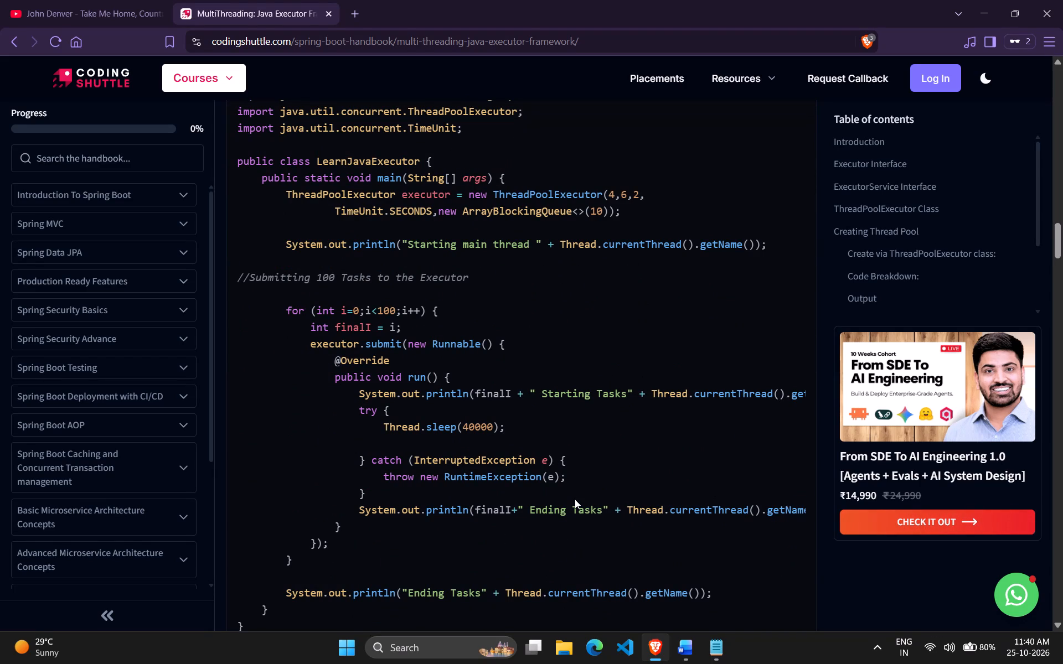
{"action": "scroll", "coordinate": [575, 499], "scroll_direction": "down", "scroll_amount": 7}
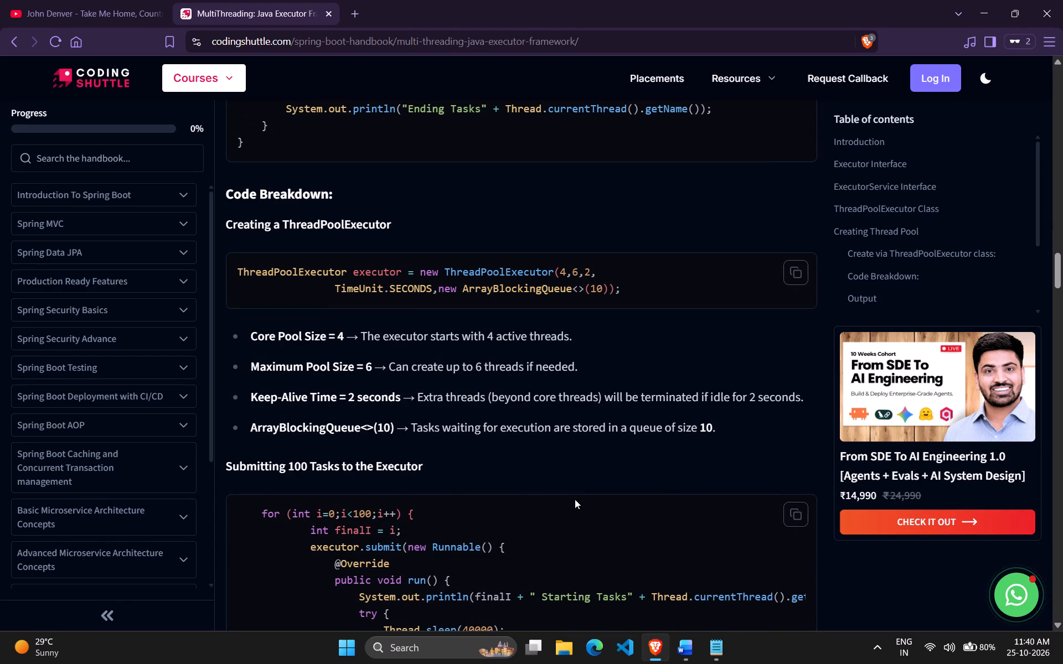
{"action": "scroll", "coordinate": [575, 499], "scroll_direction": "down", "scroll_amount": 4}
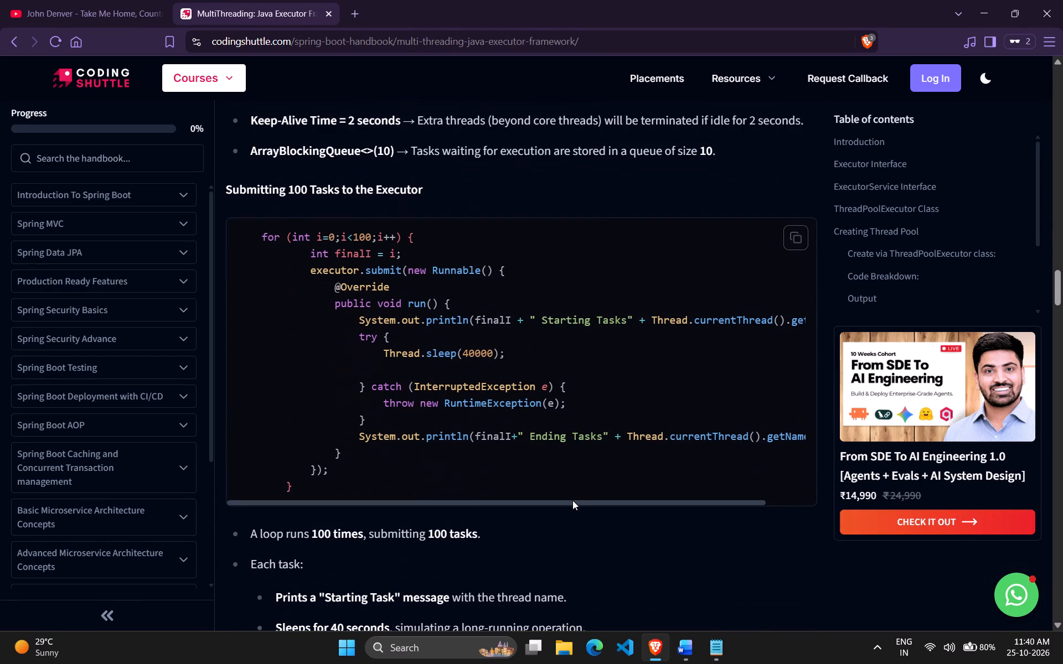
{"action": "scroll", "coordinate": [570, 501], "scroll_direction": "down", "scroll_amount": 16}
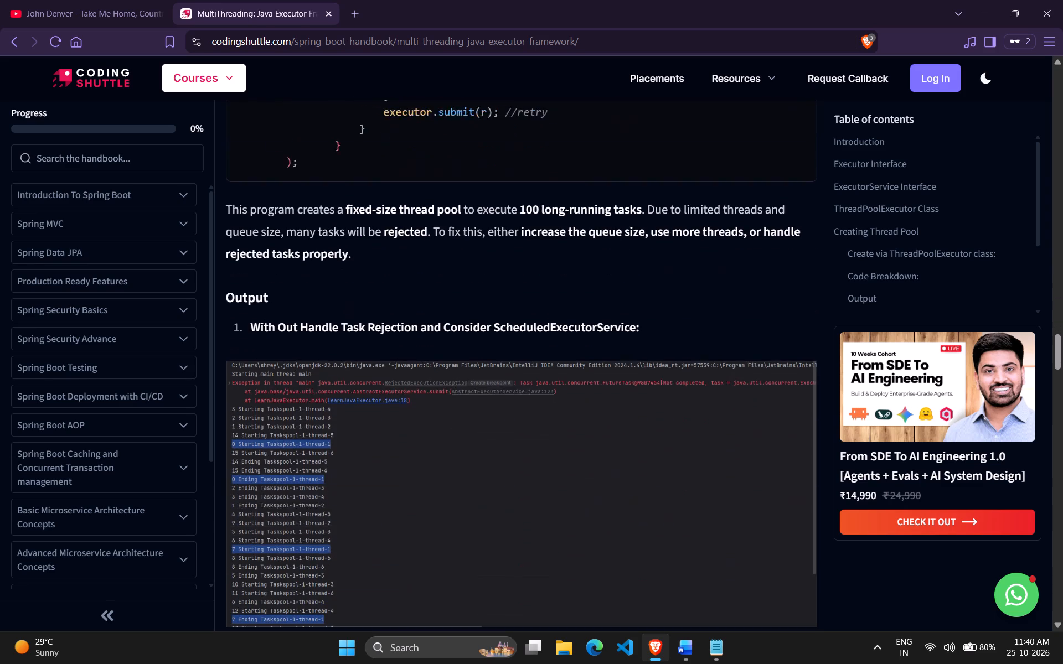
{"action": "scroll", "coordinate": [158, 515], "scroll_direction": "down", "scroll_amount": 14}
{"action": "scroll", "coordinate": [567, 522], "scroll_direction": "down", "scroll_amount": 6}
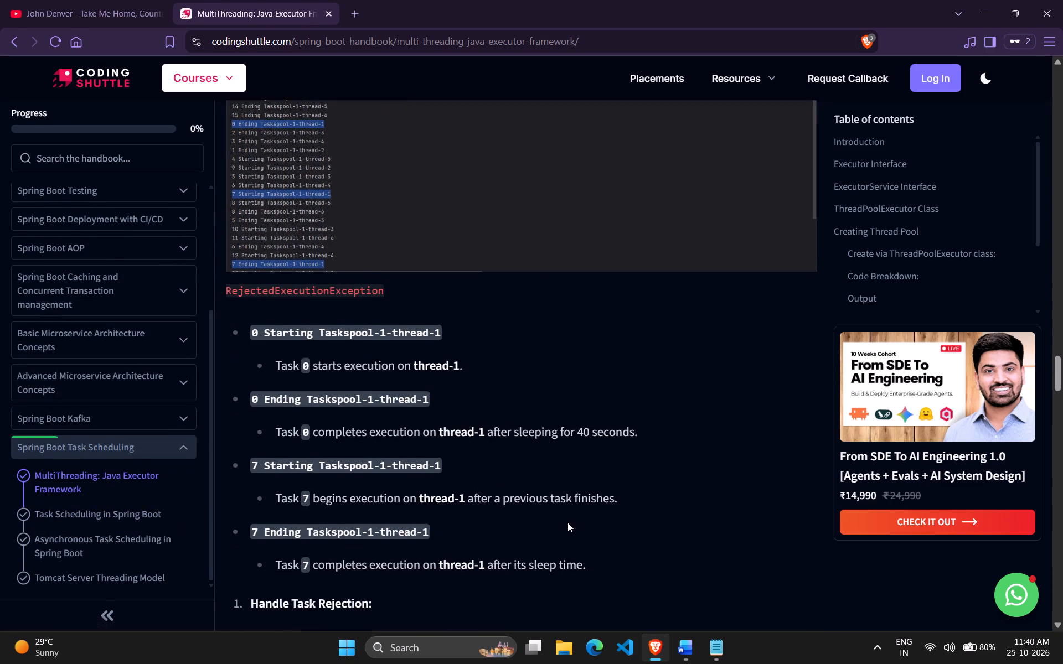
{"action": "scroll", "coordinate": [567, 522], "scroll_direction": "down", "scroll_amount": 5}
{"action": "scroll", "coordinate": [566, 521], "scroll_direction": "up", "scroll_amount": 4}
{"action": "scroll", "coordinate": [554, 518], "scroll_direction": "down", "scroll_amount": 3}
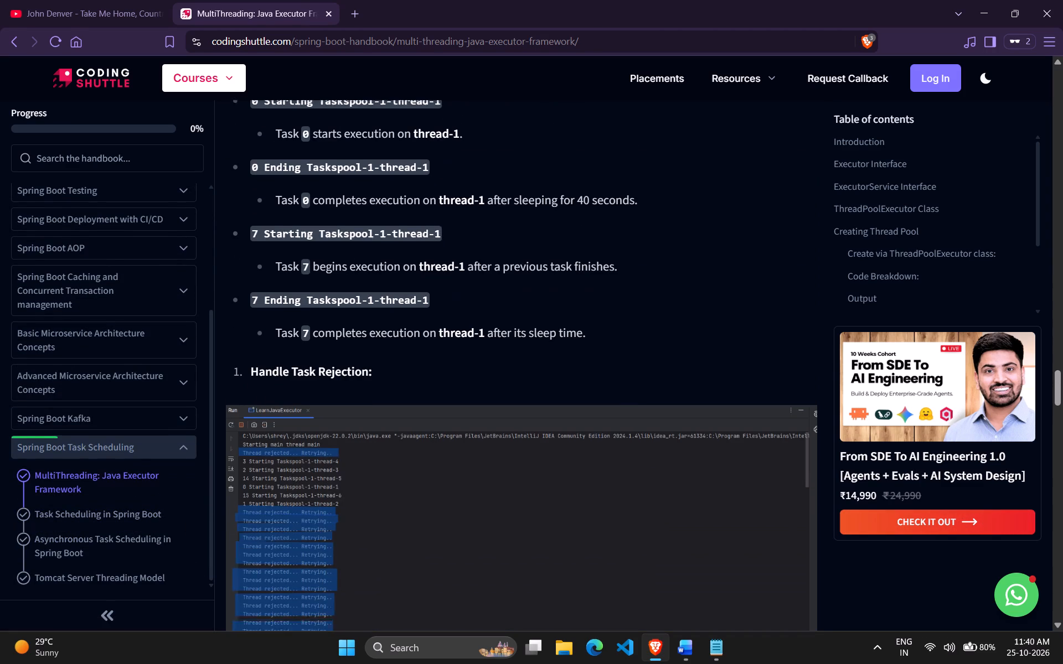
{"action": "scroll", "coordinate": [554, 518], "scroll_direction": "down", "scroll_amount": 16}
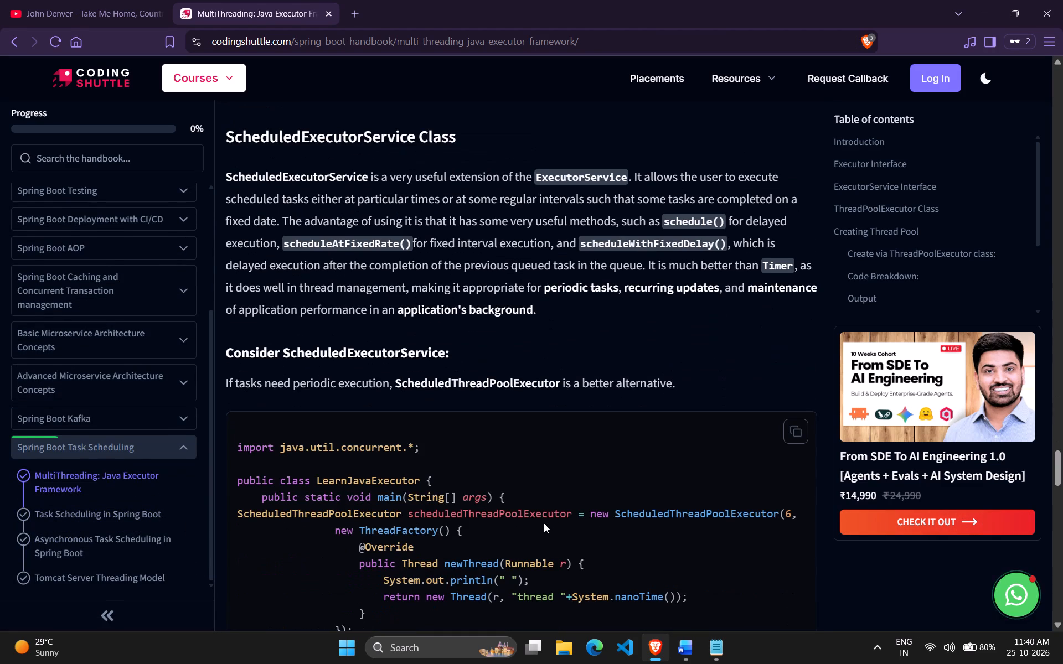
Copy the Executor interface hierarchy diagram from the article's Executor Interface section as an image.
{"action": "scroll", "coordinate": [570, 611], "scroll_direction": "up", "scroll_amount": 20}
{"action": "scroll", "coordinate": [570, 611], "scroll_direction": "up", "scroll_amount": 1}
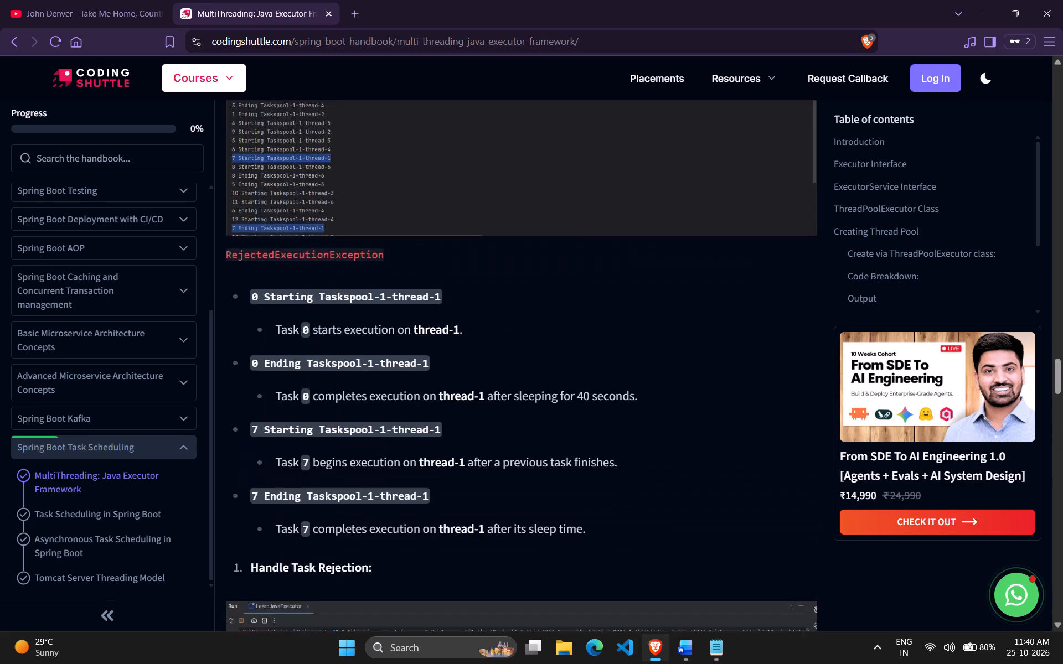
{"action": "scroll", "coordinate": [573, 553], "scroll_direction": "up", "scroll_amount": 20}
{"action": "scroll", "coordinate": [573, 553], "scroll_direction": "up", "scroll_amount": 9}
{"action": "scroll", "coordinate": [559, 286], "scroll_direction": "up", "scroll_amount": 5}
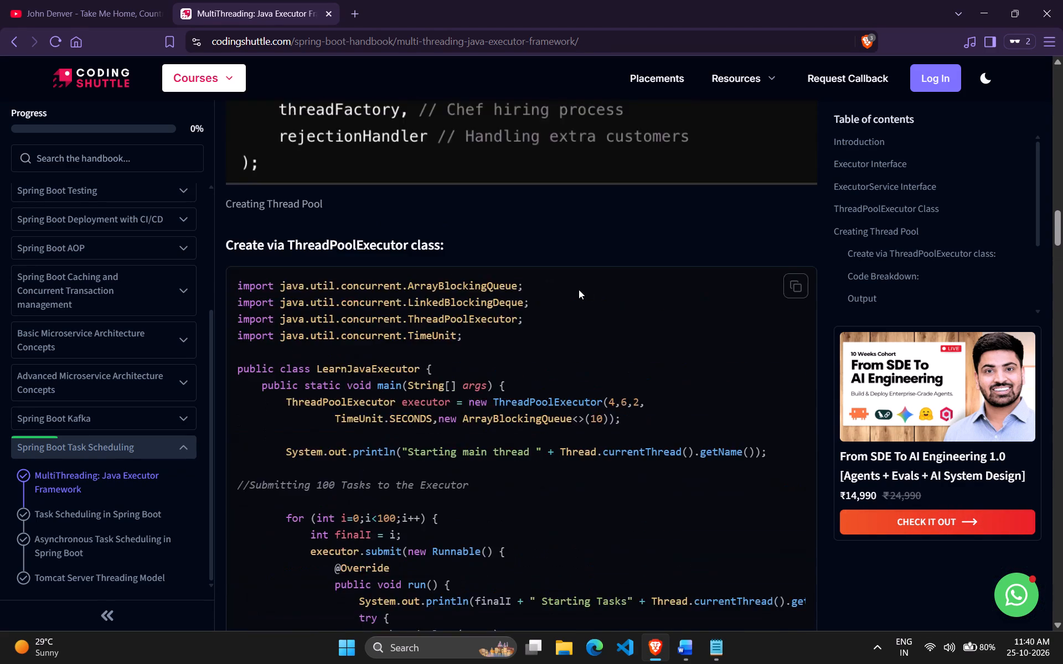
{"action": "scroll", "coordinate": [579, 289], "scroll_direction": "up", "scroll_amount": 19}
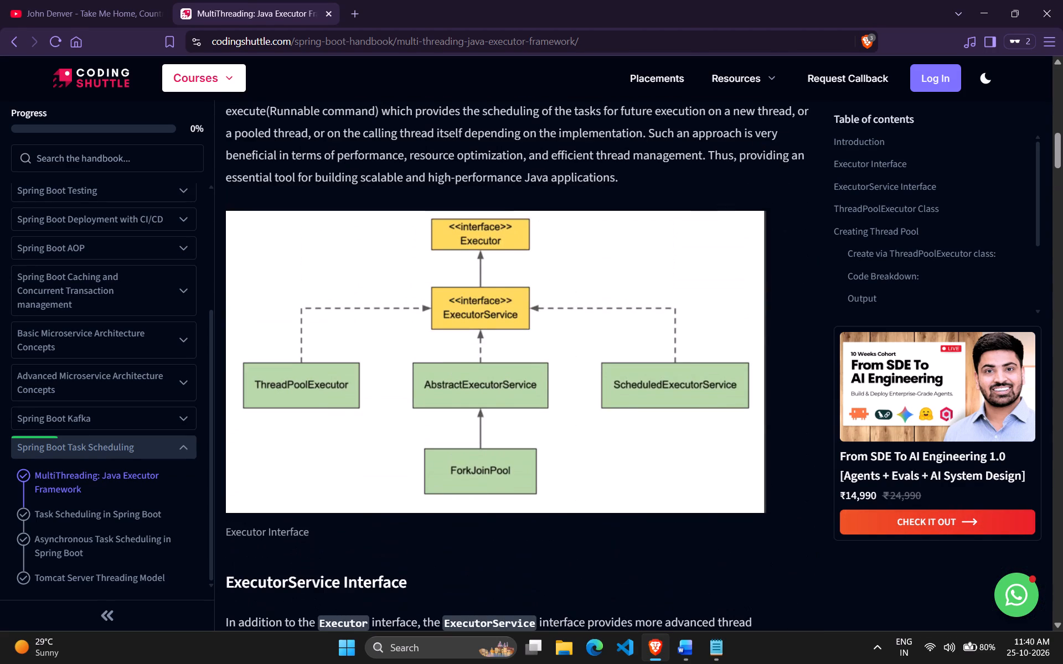
{"action": "right_click", "coordinate": [545, 315]}
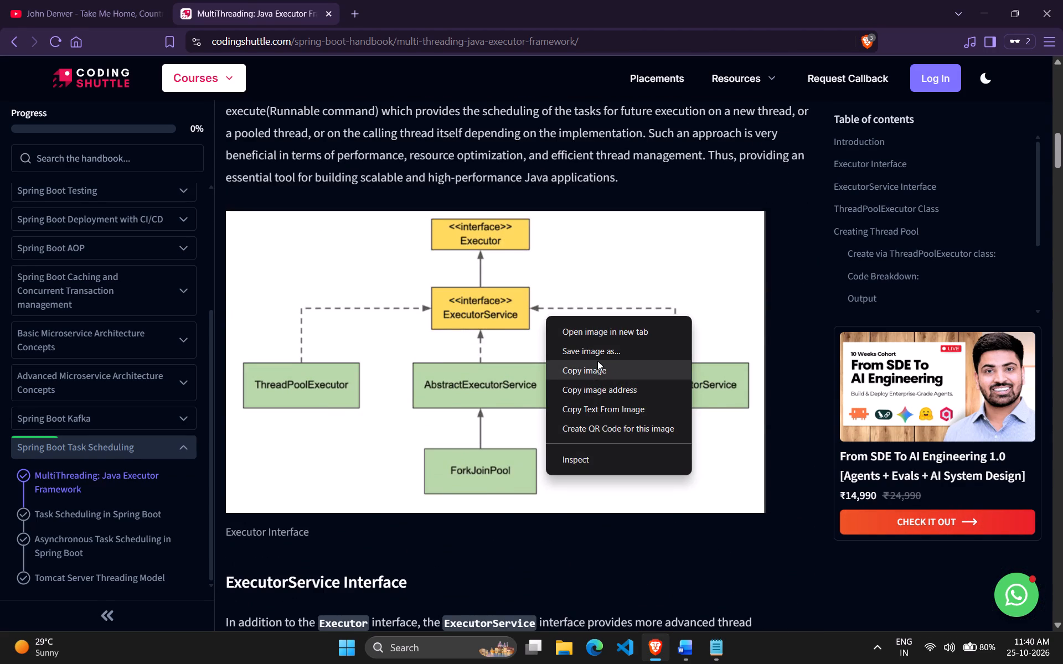
{"action": "left_click", "coordinate": [597, 361]}
Switch to the Word notes and add three blank lines below the Executor Service diagram.
{"action": "key", "text": "alt+Tab"}
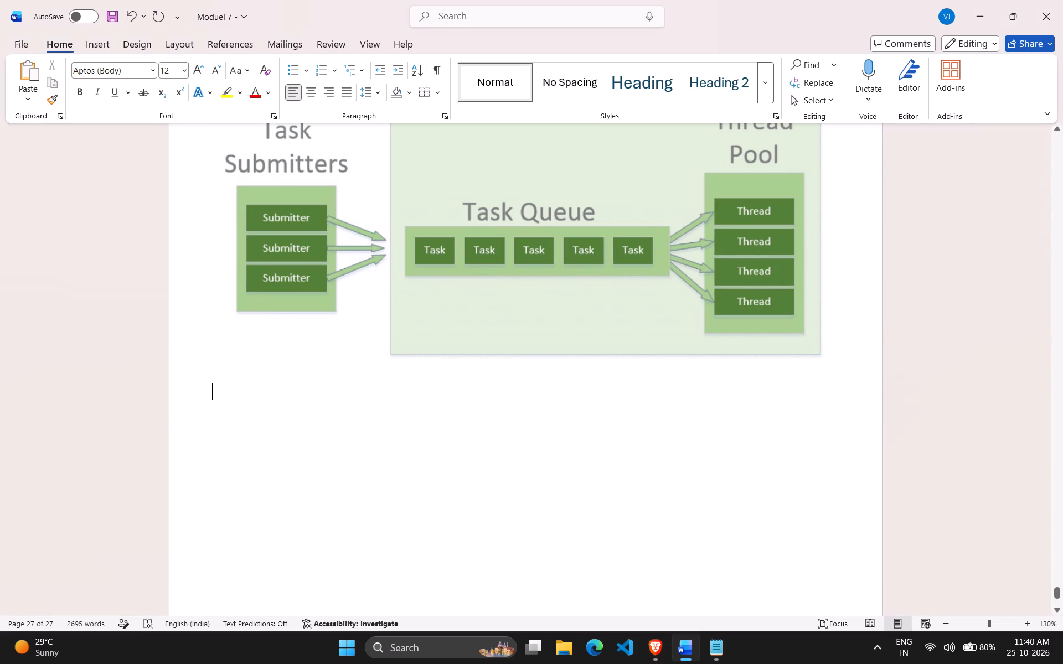
{"action": "key", "text": "Return"}
{"action": "key", "text": "Return"}
{"action": "key", "text": "Return"}
Write the caption "Excuetor FrameWork provided by Java" on the blank line below the Executor Service diagram.
{"action": "type", "text": "Exc"}
{"action": "key", "text": "BackSpace"}
{"action": "type", "text": "cr"}
{"action": "key", "text": "BackSpace"}
{"action": "type", "text": "uetor Fam"}
{"action": "key", "text": "BackSpace"}
{"action": "key", "text": "BackSpace"}
{"action": "type", "text": "ream"}
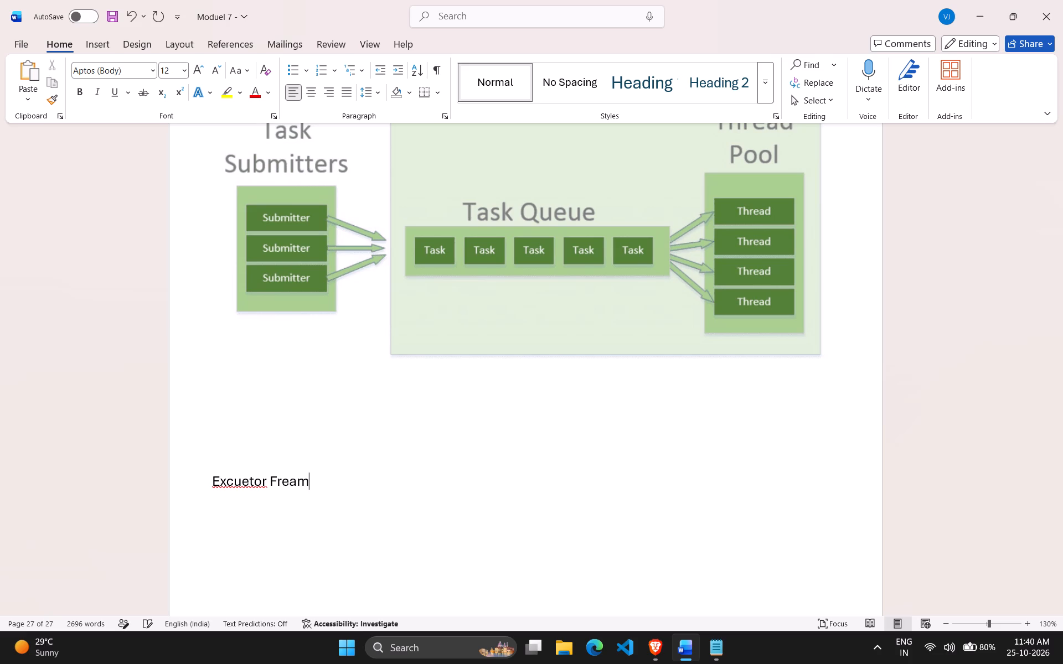
{"action": "key", "text": "BackSpace"}
{"action": "key", "text": "BackSpace"}
{"action": "key", "text": "BackSpace"}
{"action": "type", "text": "ameWrok"}
{"action": "key", "text": "ctrl+BackSpace"}
{"action": "type", "text": "FramW"}
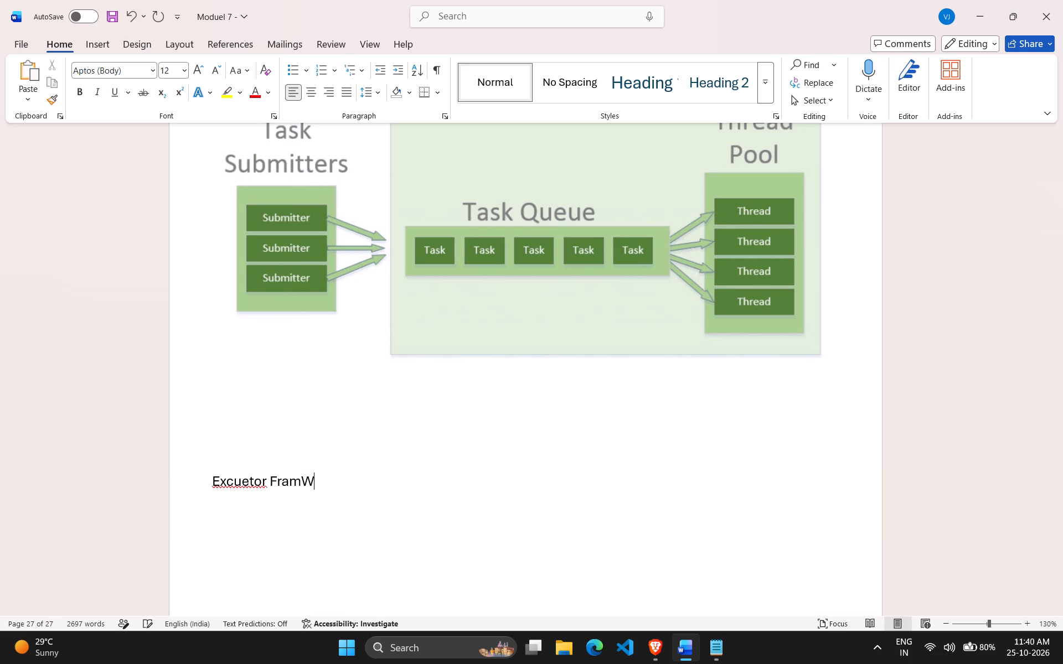
{"action": "key", "text": "BackSpace"}
{"action": "type", "text": "eWr"}
{"action": "key", "text": "BackSpace"}
{"action": "key", "text": "r"}
{"action": "key", "text": "BackSpace"}
{"action": "type", "text": "ork proi"}
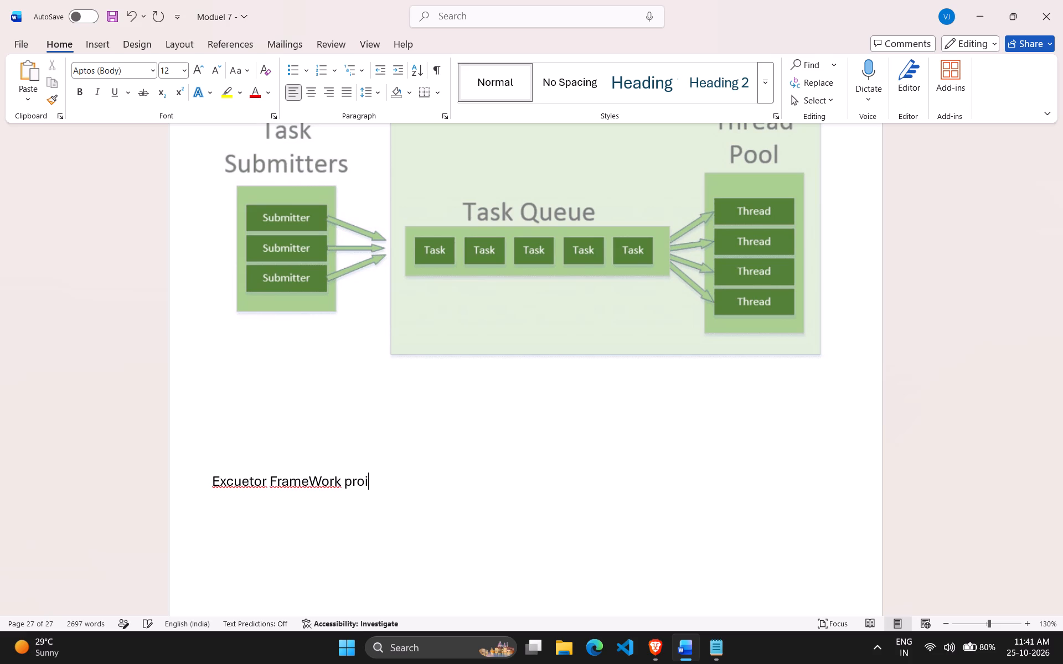
{"action": "key", "text": "BackSpace"}
{"action": "type", "text": "vidde"}
{"action": "key", "text": "BackSpace"}
{"action": "key", "text": "BackSpace"}
{"action": "type", "text": "ded"}
{"action": "key", "text": "BackSpace"}
{"action": "key", "text": "BackSpace"}
{"action": "key", "text": "BackSpace"}
{"action": "type", "text": "ed bu"}
{"action": "key", "text": "space"}
{"action": "key", "text": "BackSpace"}
{"action": "key", "text": "BackSpace"}
{"action": "type", "text": "y Jaa"}
{"action": "key", "text": "BackSpace"}
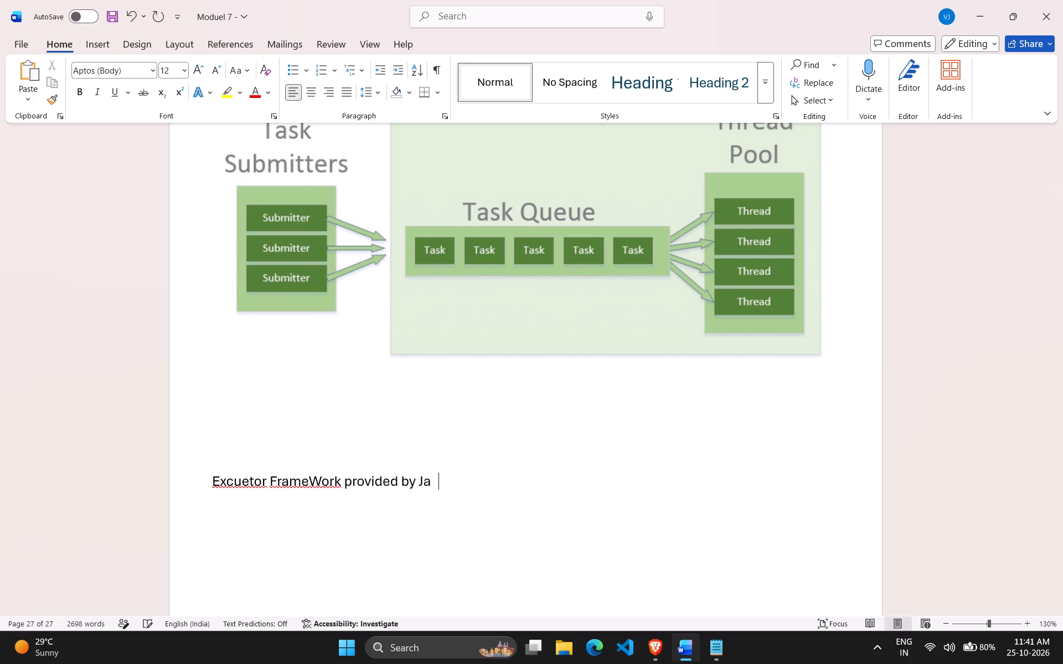
{"action": "type", "text": "va"}
Paste the copied Executor interface hierarchy diagram on a new line under the "Excuetor FrameWork provided by Java" caption.
{"action": "key", "text": "alt+Tab"}
{"action": "key", "text": "alt+Tab"}
{"action": "key", "text": "Return"}
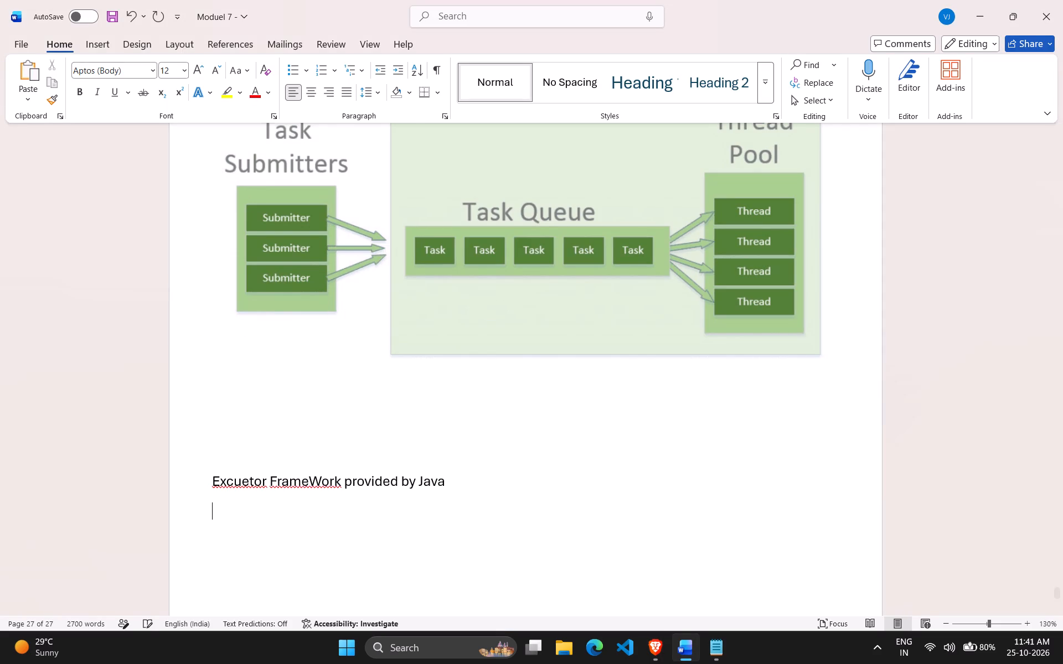
{"action": "key", "text": "ctrl+v"}
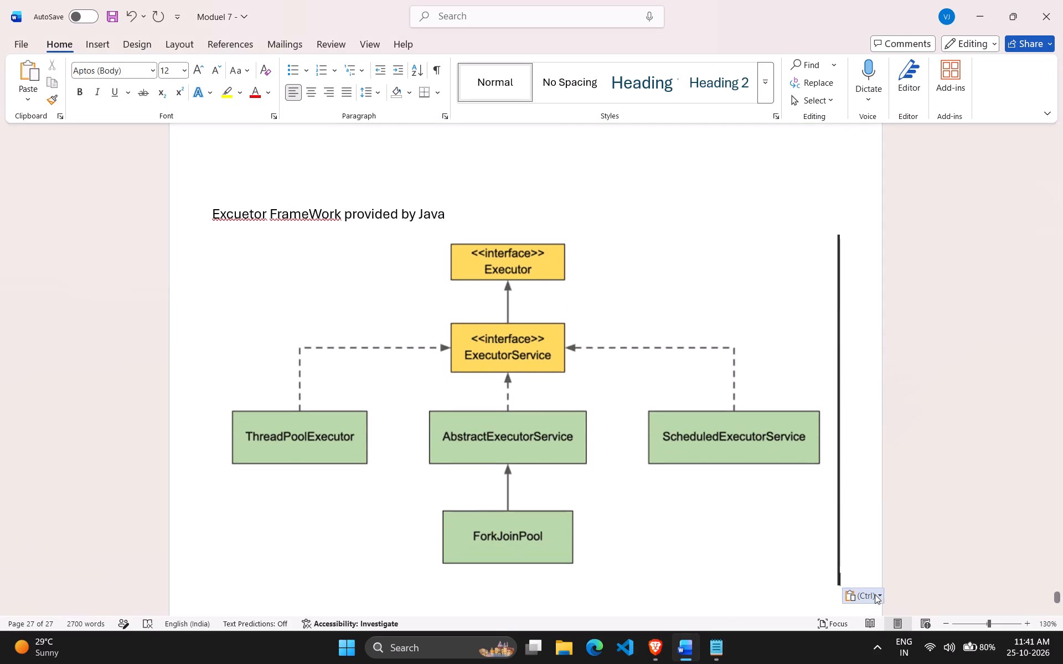
{"action": "left_click", "coordinate": [880, 598]}
{"action": "left_click", "coordinate": [871, 557]}
{"action": "scroll", "coordinate": [681, 558], "scroll_direction": "down", "scroll_amount": 4}
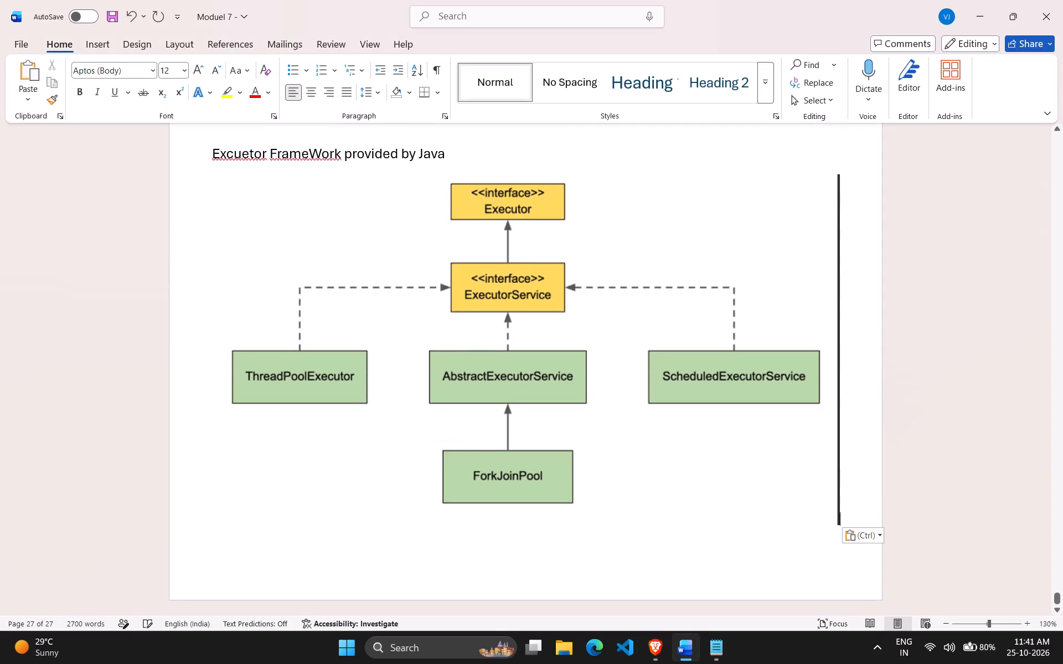
{"action": "left_click", "coordinate": [432, 552]}
{"action": "scroll", "coordinate": [435, 543], "scroll_direction": "up", "scroll_amount": 2}
Read the article's ExecutorService Interface and ThreadPoolExecutor Class sections in the browser, and return to the Word notes.
{"action": "key", "text": "alt+Tab"}
{"action": "key", "text": "alt+Tab"}
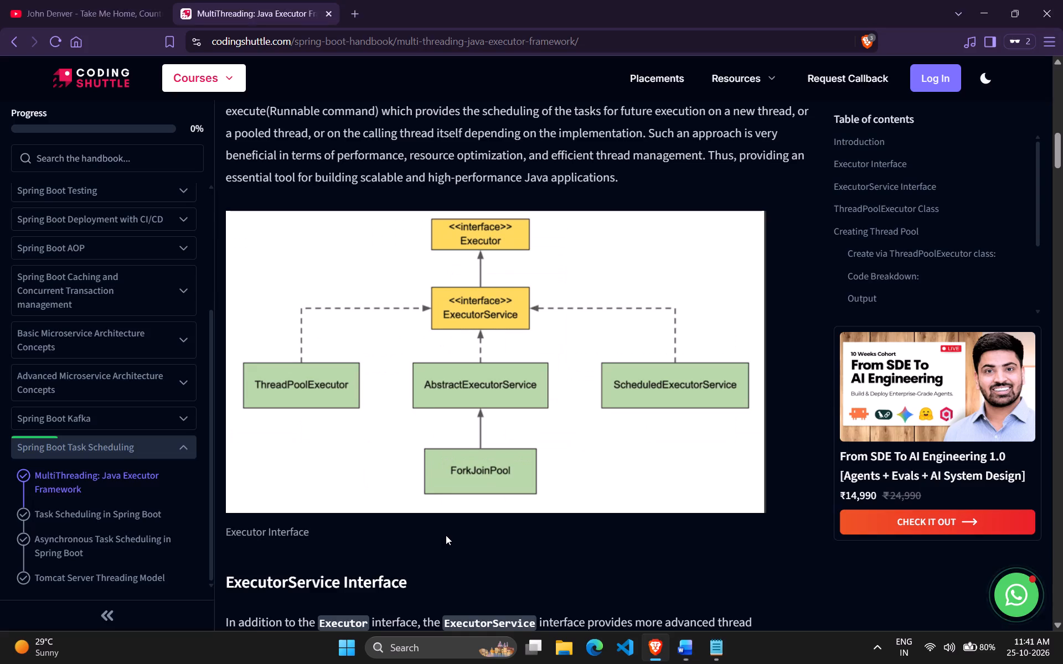
{"action": "key", "text": "alt+Tab"}
{"action": "key", "text": "alt+Tab"}
{"action": "key", "text": "alt+Tab"}
{"action": "scroll", "coordinate": [450, 512], "scroll_direction": "down", "scroll_amount": 3}
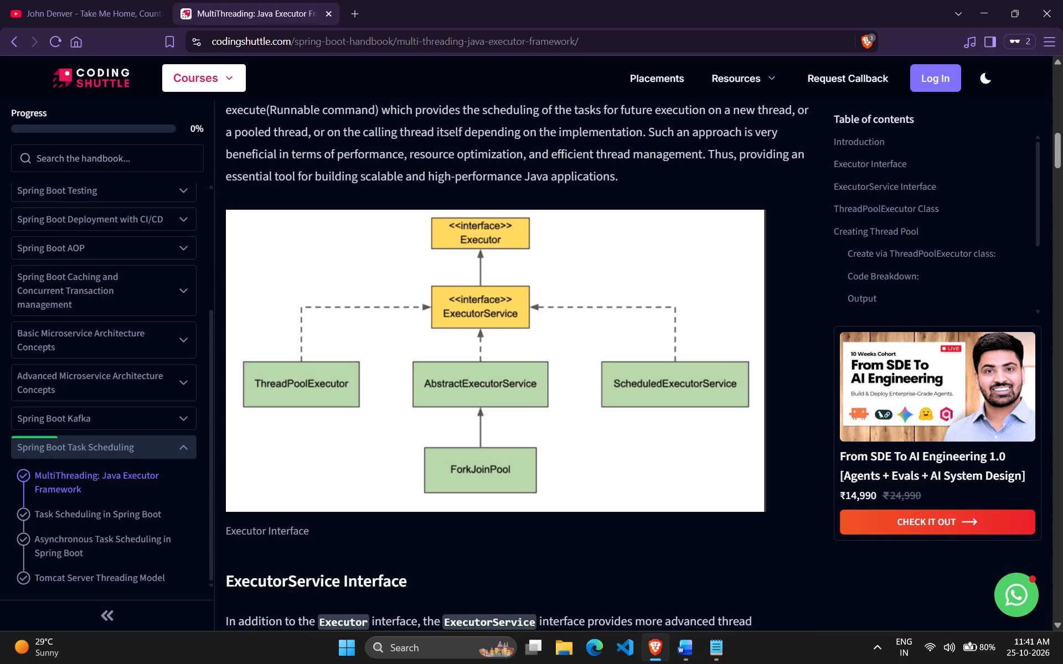
{"action": "scroll", "coordinate": [450, 512], "scroll_direction": "down", "scroll_amount": 3}
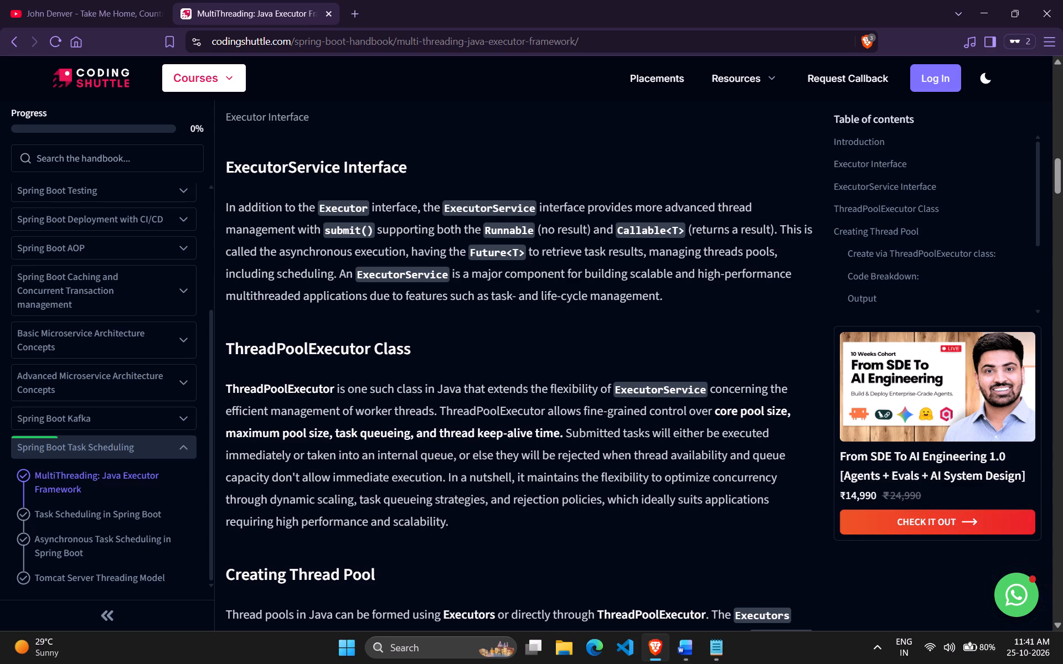
{"action": "key", "text": "alt+Tab"}
{"action": "scroll", "coordinate": [396, 523], "scroll_direction": "down", "scroll_amount": 9}
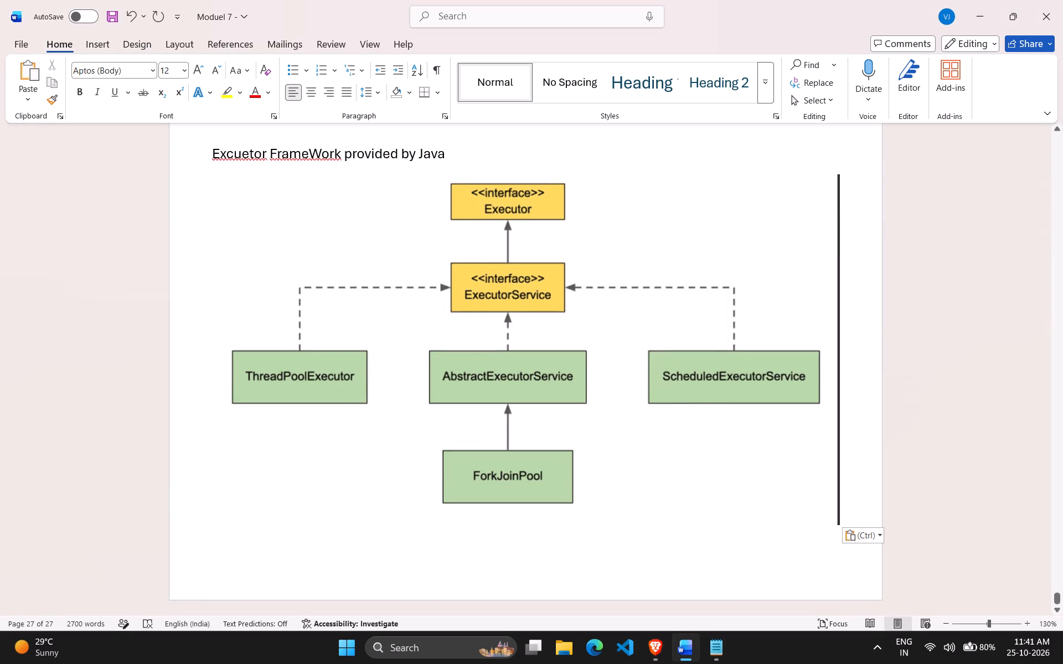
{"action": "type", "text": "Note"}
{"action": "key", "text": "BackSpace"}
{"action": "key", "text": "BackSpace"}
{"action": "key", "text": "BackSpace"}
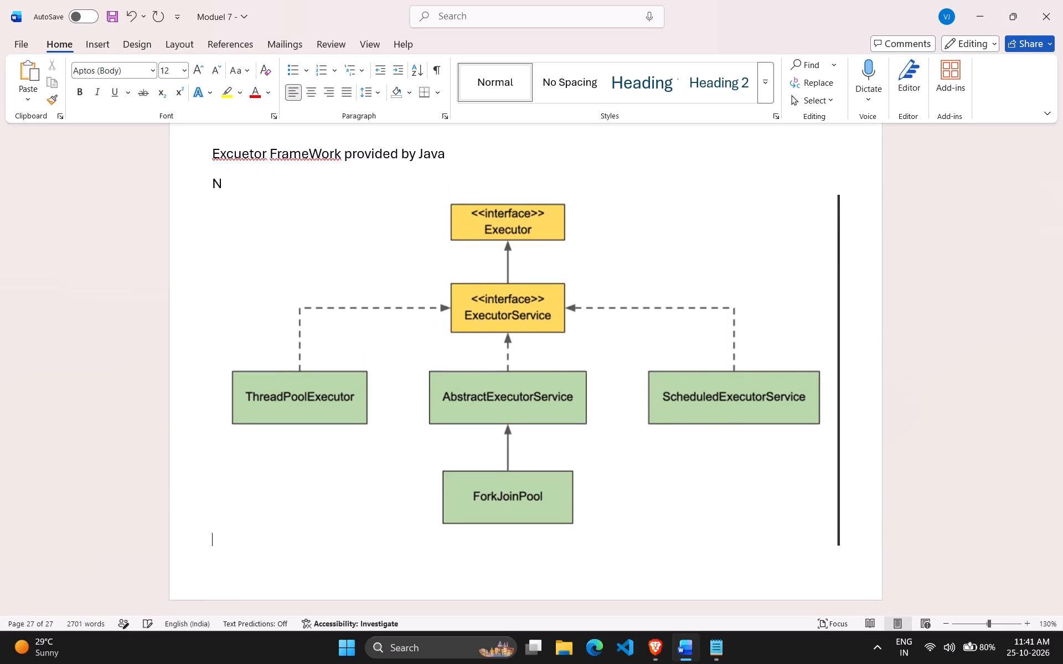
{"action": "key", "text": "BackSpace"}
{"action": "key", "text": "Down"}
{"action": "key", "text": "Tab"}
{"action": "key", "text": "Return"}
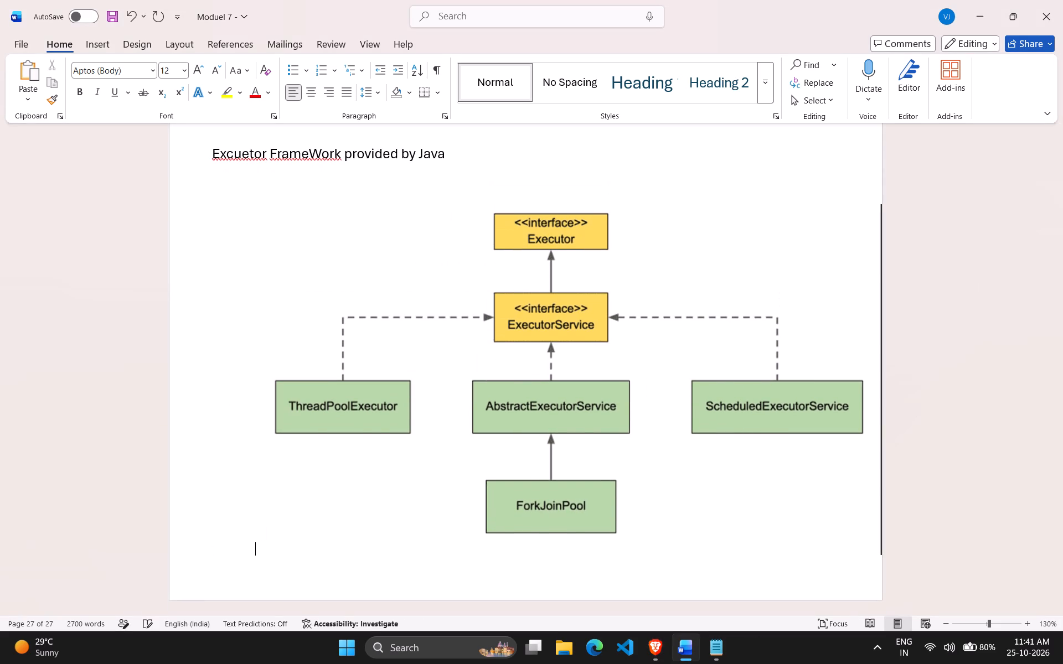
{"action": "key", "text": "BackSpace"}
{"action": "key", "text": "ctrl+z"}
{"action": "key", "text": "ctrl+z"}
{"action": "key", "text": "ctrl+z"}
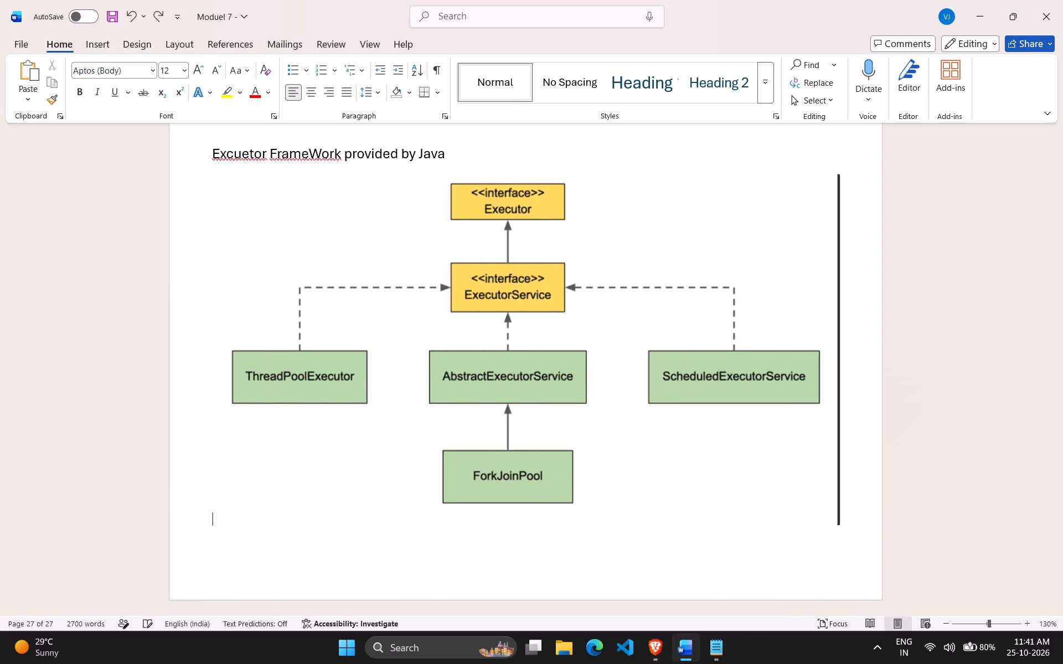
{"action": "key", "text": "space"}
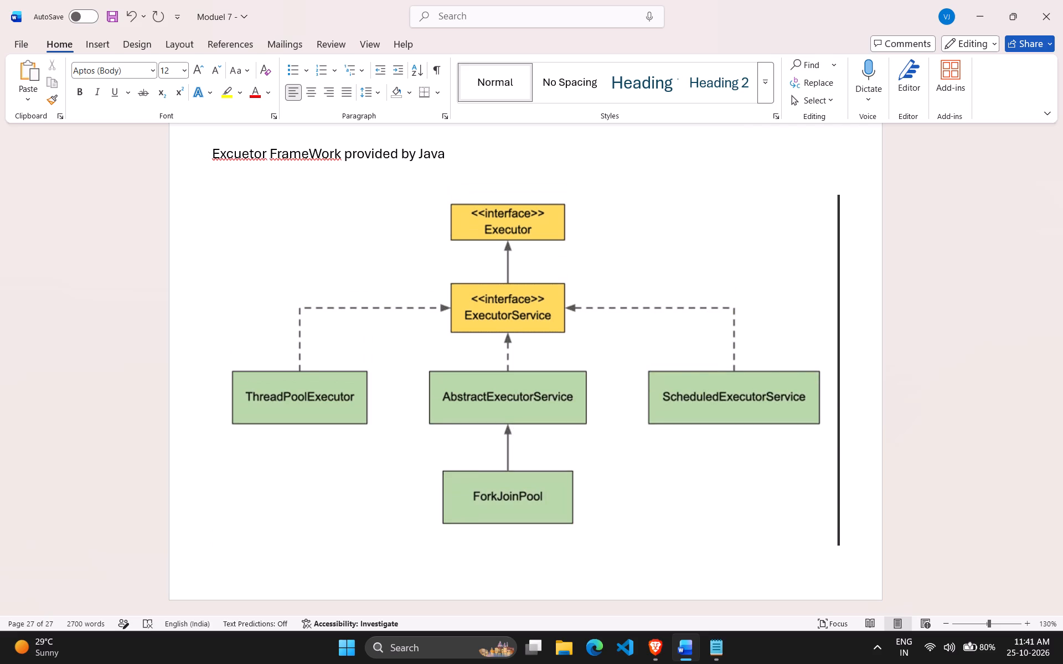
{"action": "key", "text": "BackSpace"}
Add the line "Note – most commonly used ThreadPoolExecutor" below the Executor hierarchy diagram, followed by a new line.
{"action": "key", "text": "End"}
{"action": "key", "text": "Return"}
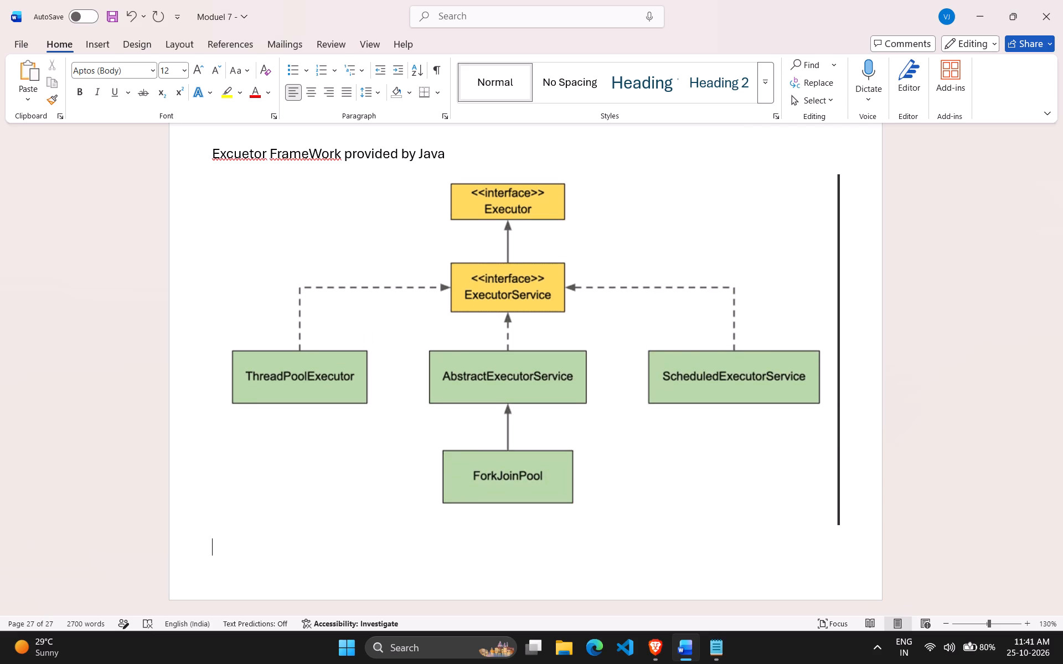
{"action": "type", "text": "Noe -"}
{"action": "key", "text": "BackSpace"}
{"action": "key", "text": "BackSpace"}
{"action": "key", "text": "BackSpace"}
{"action": "type", "text": "te -- mos c"}
{"action": "key", "text": "BackSpace"}
{"action": "key", "text": "BackSpace"}
{"action": "type", "text": "t commin"}
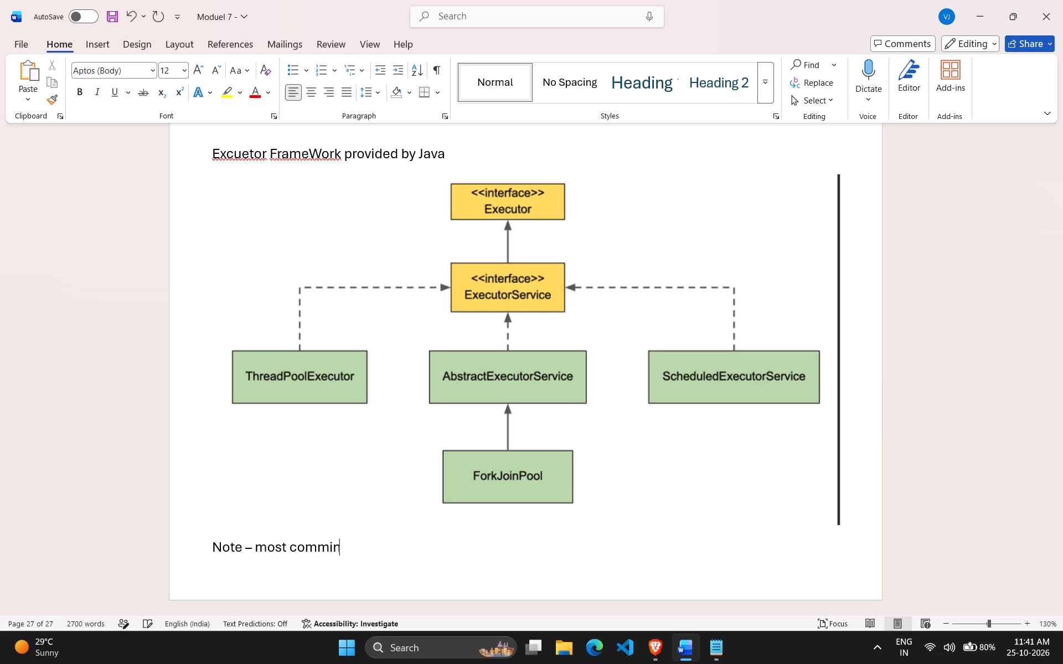
{"action": "key", "text": "space"}
{"action": "key", "text": "BackSpace"}
{"action": "key", "text": "BackSpace"}
{"action": "type", "text": "on"}
{"action": "key", "text": "BackSpace"}
{"action": "key", "text": "BackSpace"}
{"action": "key", "text": "BackSpace"}
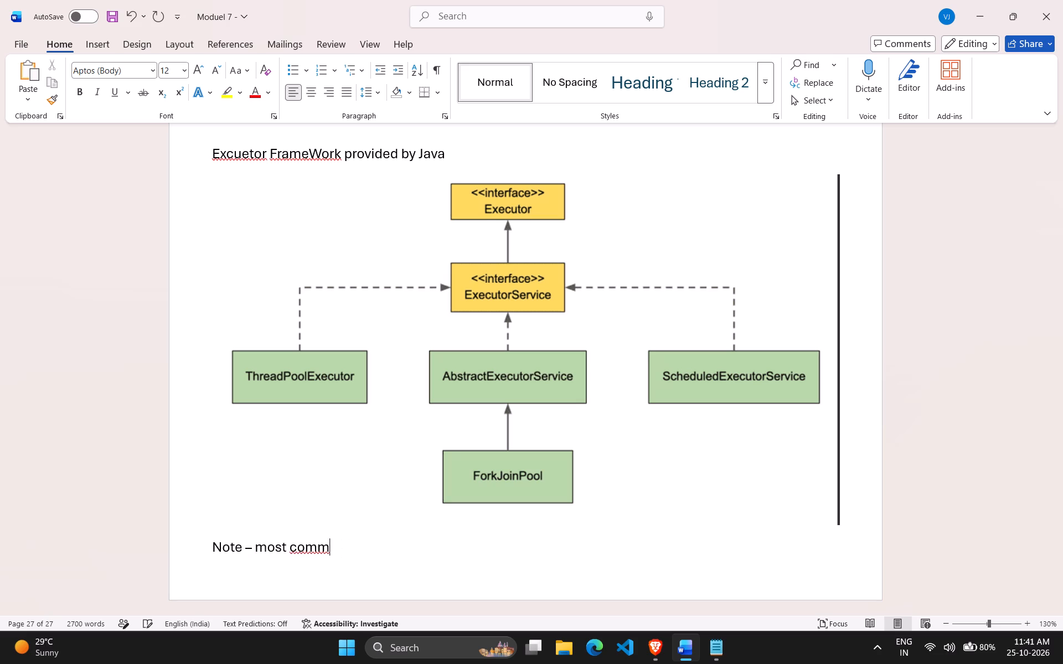
{"action": "type", "text": "on"}
{"action": "key", "text": "space"}
{"action": "key", "text": "BackSpace"}
{"action": "type", "text": "ly used"}
{"action": "key", "text": "space"}
{"action": "type", "text": "ThreadPoolExecutor"}
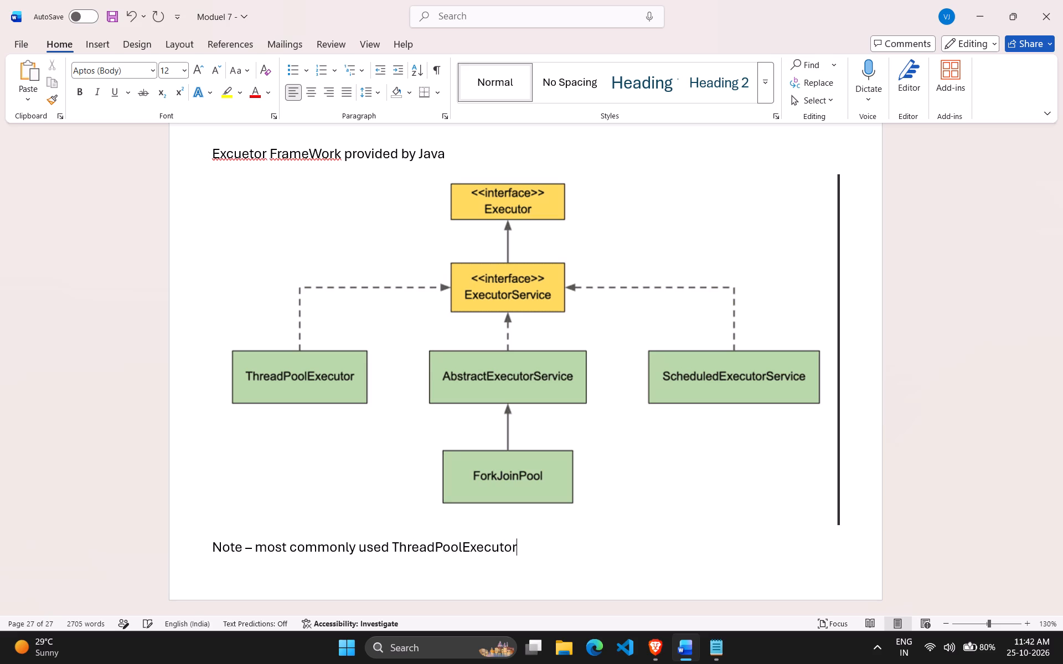
{"action": "key", "text": "Return"}
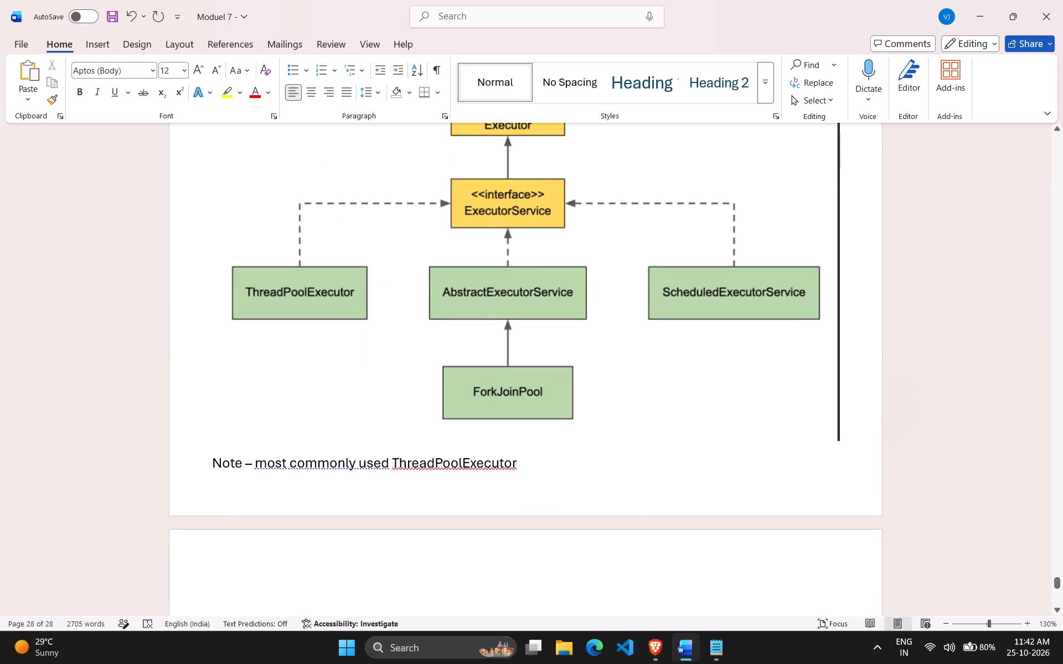
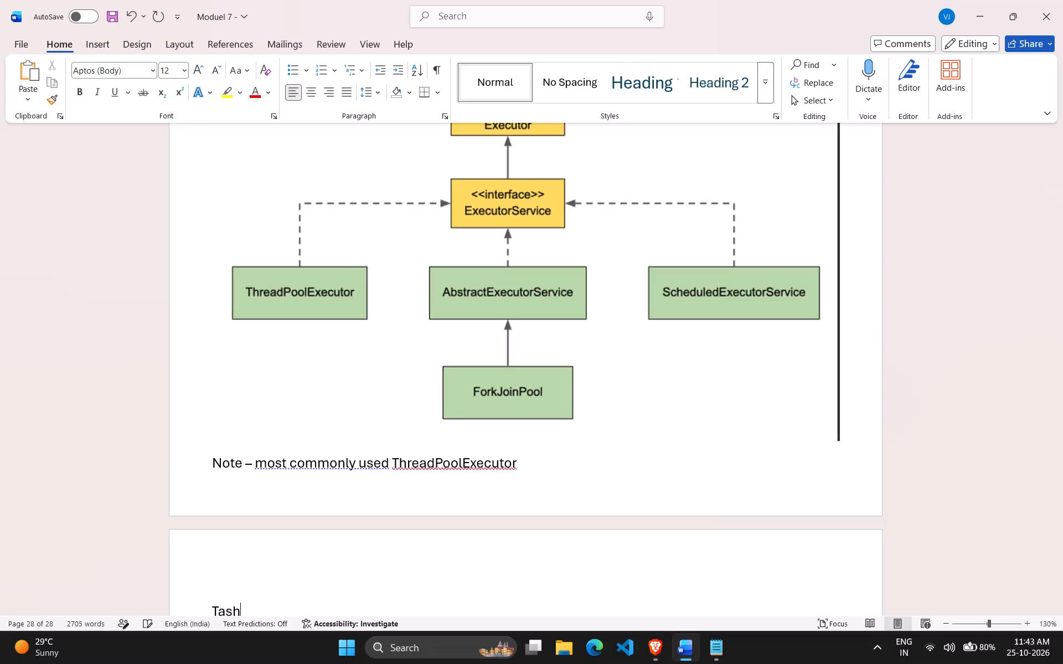
Complete the line as "Task Scheduling" below the ThreadPoolExecutor note and start a new line.
{"action": "key", "text": "BackSpace"}
{"action": "type", "text": "k Schedulint"}
{"action": "key", "text": "BackSpace"}
{"action": "type", "text": "g"}
{"action": "key", "text": "space"}
{"action": "key", "text": "Return"}
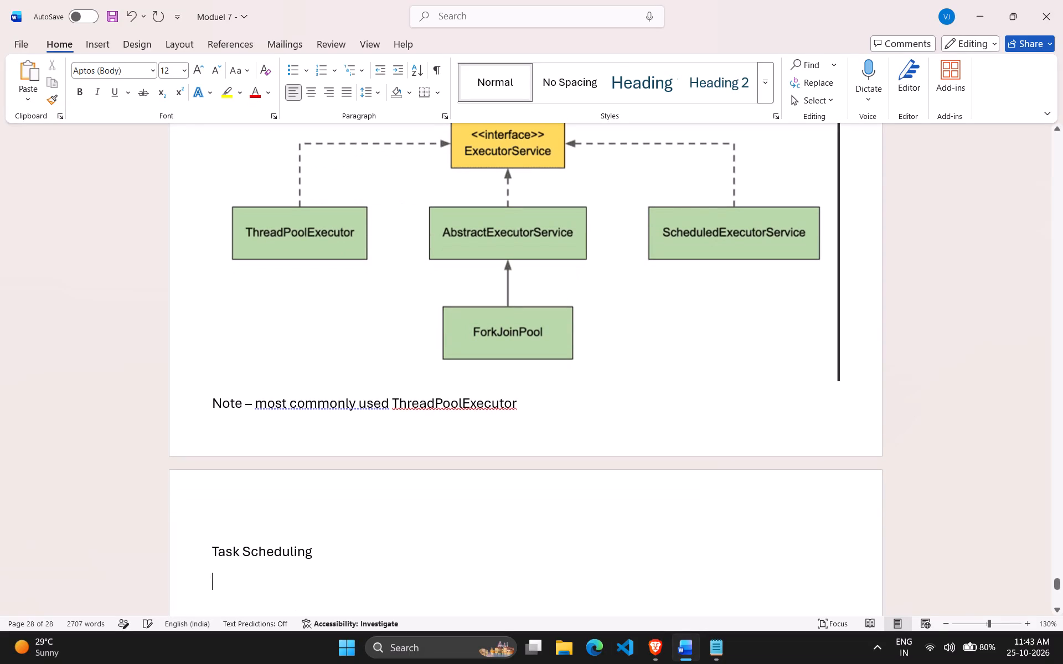
Apply the Heading 2 style to the "Task Scheduling" line.
{"action": "key", "text": "Up"}
{"action": "key", "text": "shift+End"}
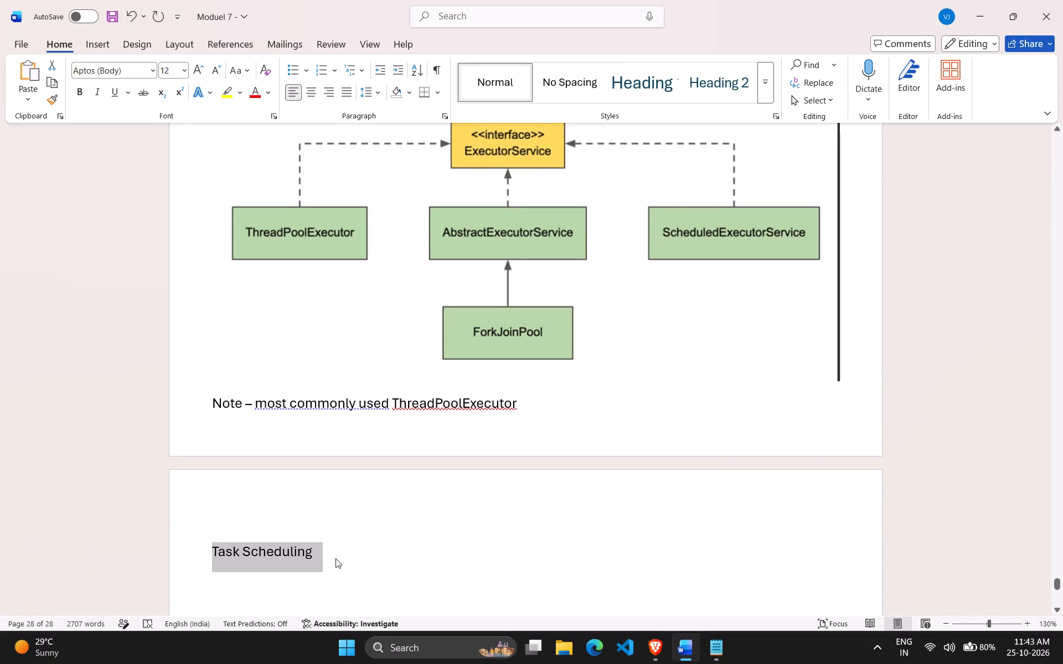
{"action": "type", "text": "hl"}
{"action": "key", "text": "Right"}
{"action": "key", "text": "Right"}
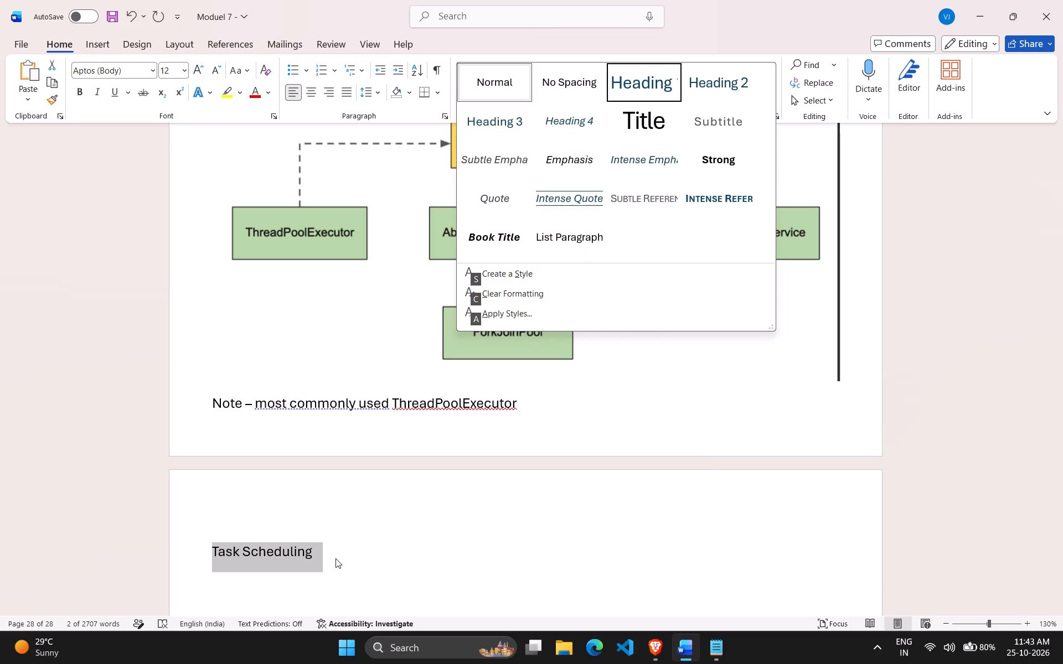
{"action": "key", "text": "Right"}
{"action": "key", "text": "Return"}
Add a dash at the end of the Task Scheduling heading so it reads "Task Scheduling –".
{"action": "key", "text": "End"}
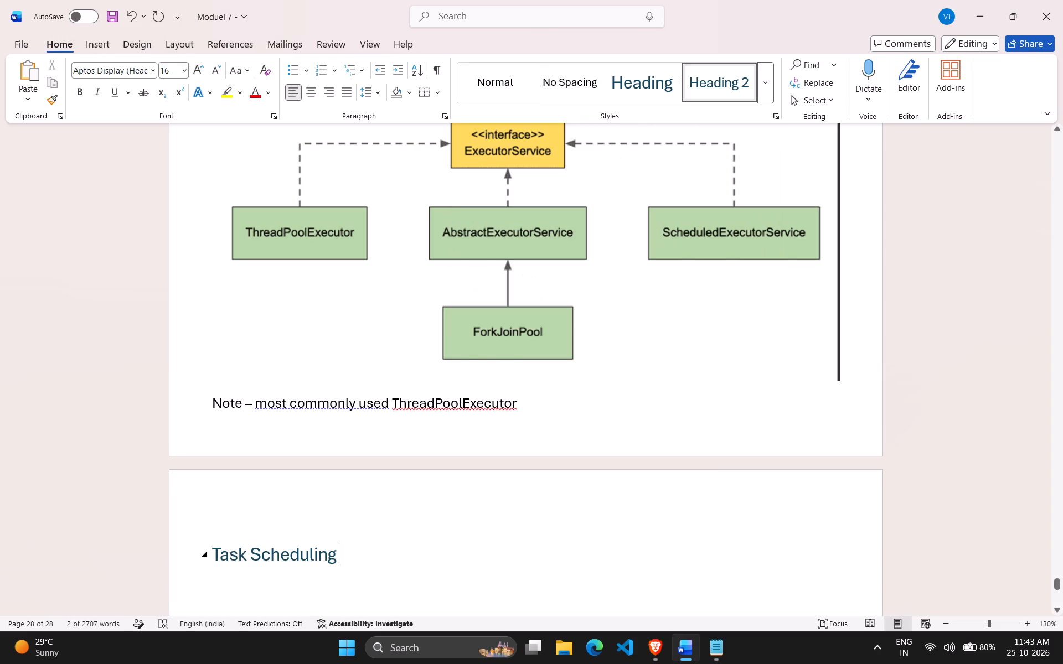
{"action": "type", "text": "--"}
{"action": "key", "text": "space"}
{"action": "type", "text": "more li"}
{"action": "key", "text": "BackSpace"}
{"action": "key", "text": "BackSpace"}
{"action": "key", "text": "BackSpace"}
{"action": "key", "text": "BackSpace"}
{"action": "key", "text": "BackSpace"}
{"action": "key", "text": "BackSpace"}
{"action": "key", "text": "BackSpace"}
{"action": "key", "text": "BackSpace"}
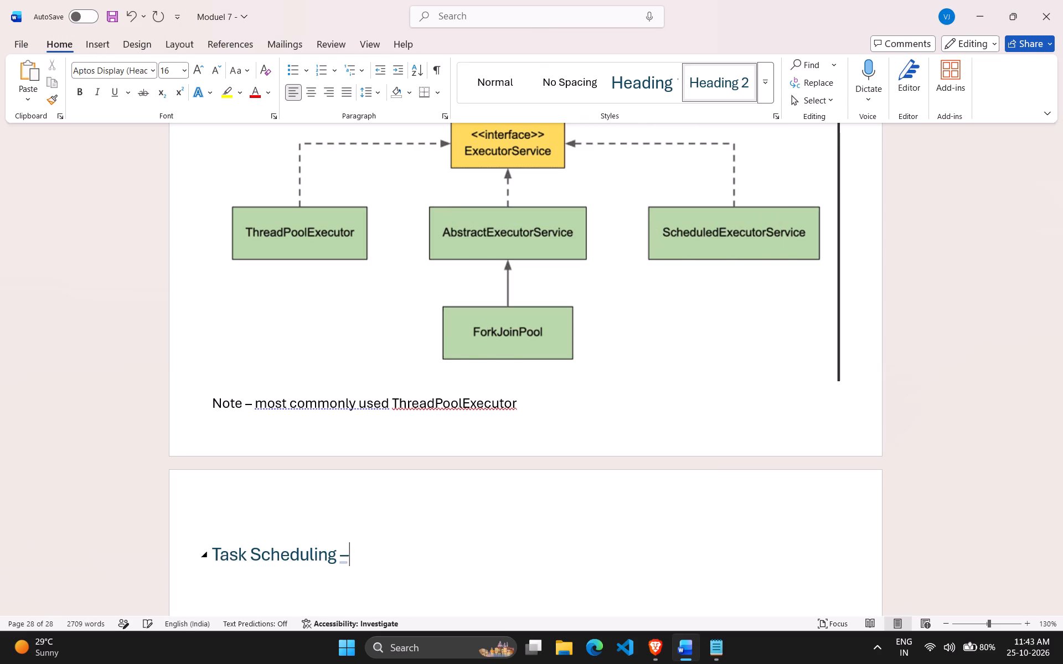
Write the indented line "It is more like a crone job in linux" under the Task Scheduling heading.
{"action": "key", "text": "Return"}
{"action": "key", "text": "Tab"}
{"action": "type", "text": "It m"}
{"action": "key", "text": "BackSpace"}
{"action": "type", "text": "si"}
{"action": "key", "text": "BackSpace"}
{"action": "key", "text": "BackSpace"}
{"action": "type", "text": "is nore"}
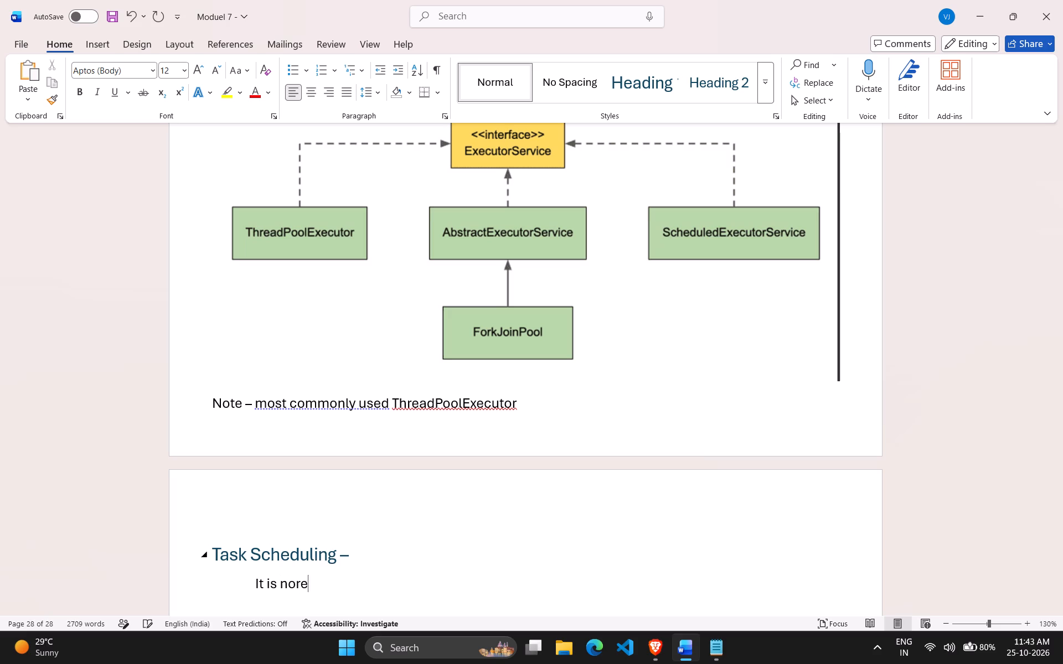
{"action": "key", "text": "space"}
{"action": "key", "text": "ctrl+BackSpace"}
{"action": "type", "text": "more link"}
{"action": "key", "text": "BackSpace"}
{"action": "key", "text": "BackSpace"}
{"action": "type", "text": "ke a crone jb"}
{"action": "key", "text": "space"}
{"action": "key", "text": "BackSpace"}
{"action": "key", "text": "BackSpace"}
{"action": "type", "text": "ob in linux"}
{"action": "key", "text": "space"}
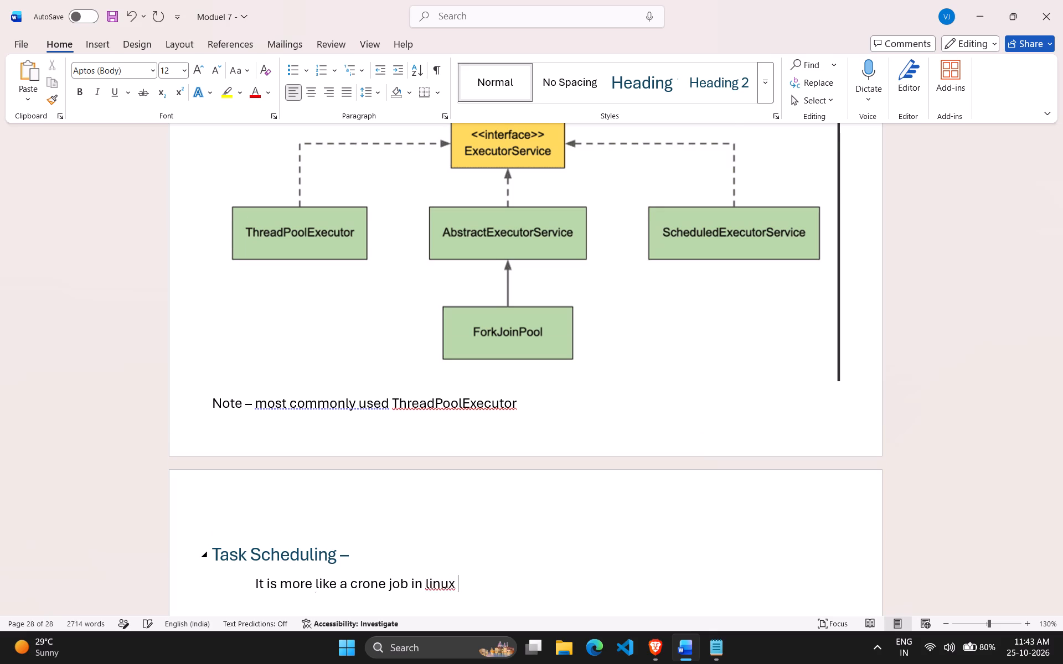
{"action": "key", "text": "Return"}
{"action": "key", "text": "Tab"}
{"action": "key", "text": "shift+exclam"}
{"action": "key", "text": "BackSpace"}
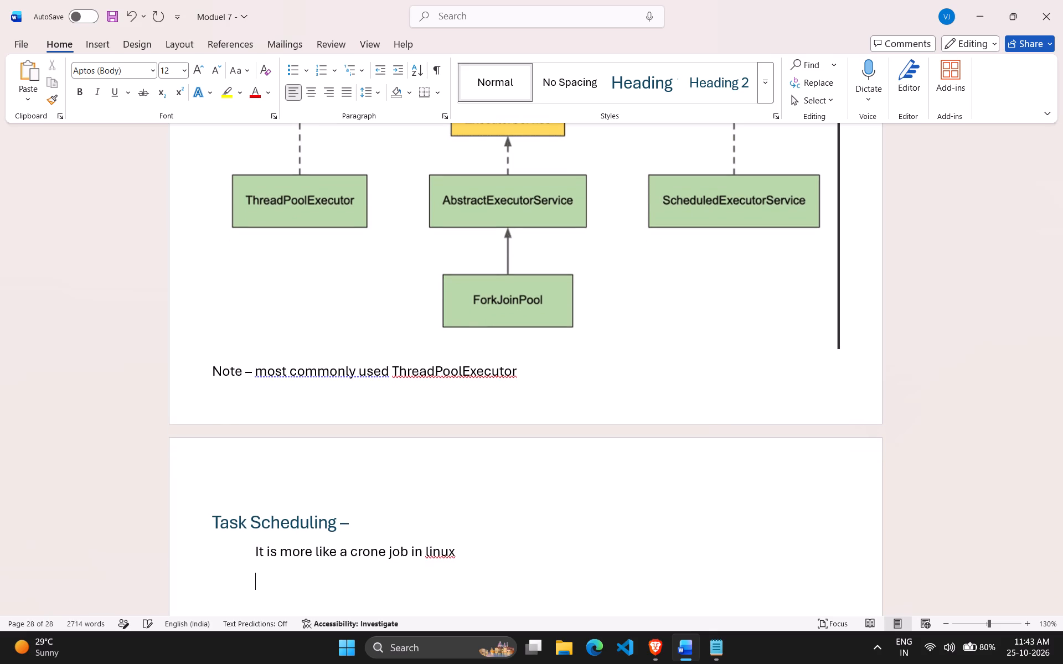
{"action": "key", "text": "shift+at"}
{"action": "key", "text": "BackSpace"}
{"action": "key", "text": "shift+at"}
{"action": "type", "text": "Eab"}
{"action": "key", "text": "BackSpace"}
{"action": "key", "text": "BackSpace"}
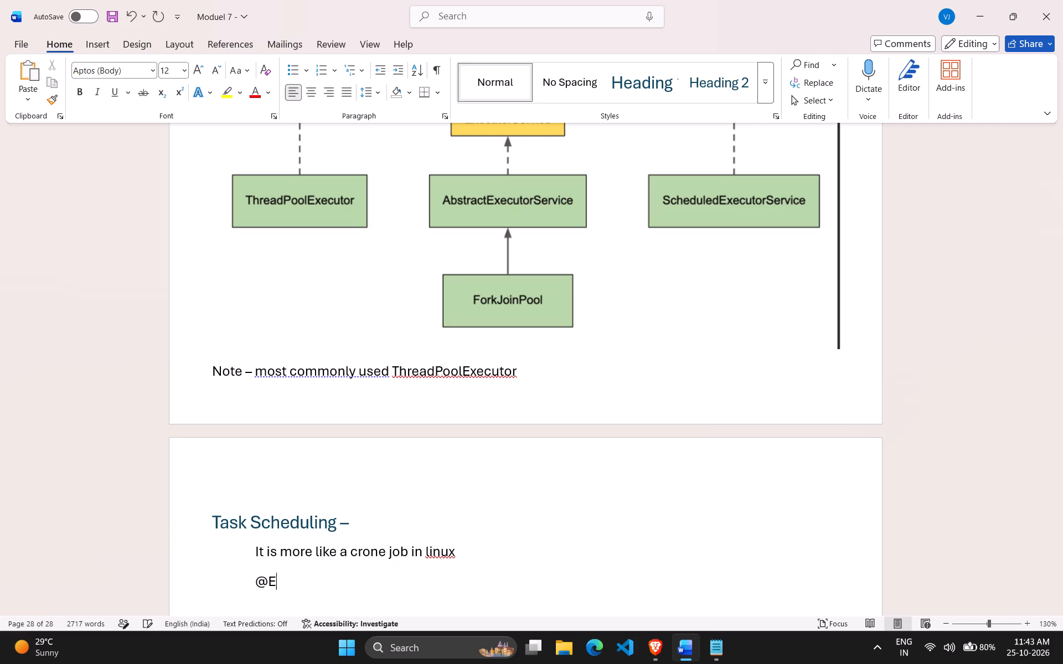
{"action": "type", "text": "nable"}
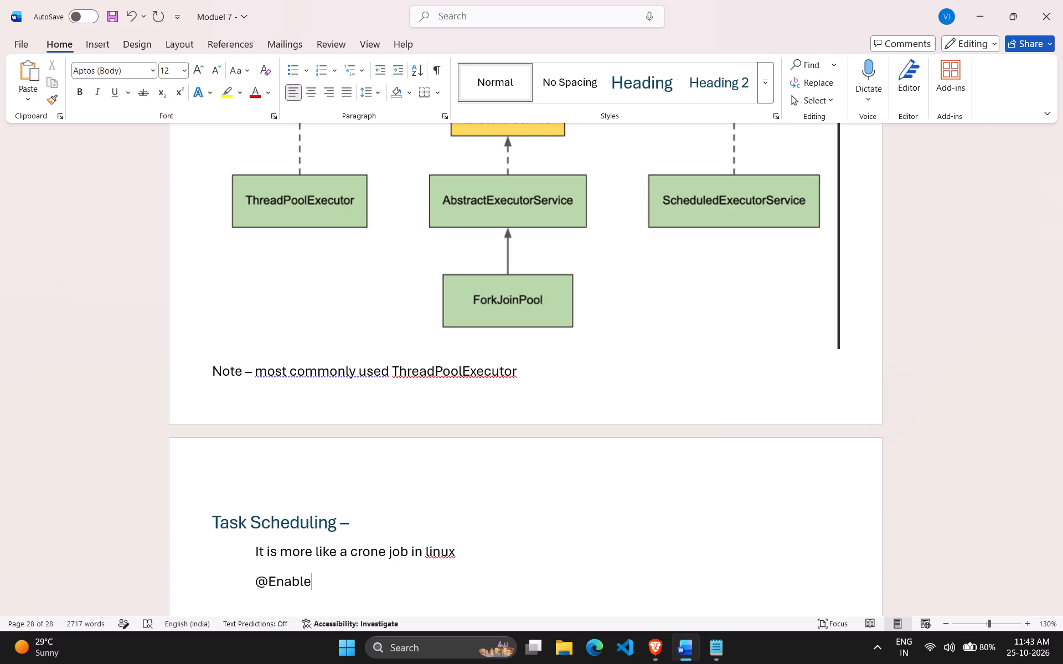
{"action": "type", "text": "Antotat"}
{"action": "key", "text": "BackSpace"}
{"action": "key", "text": "BackSpace"}
{"action": "key", "text": "BackSpace"}
{"action": "key", "text": "BackSpace"}
{"action": "key", "text": "BackSpace"}
{"action": "type", "text": "otation -- to enable th"}
{"action": "key", "text": "space"}
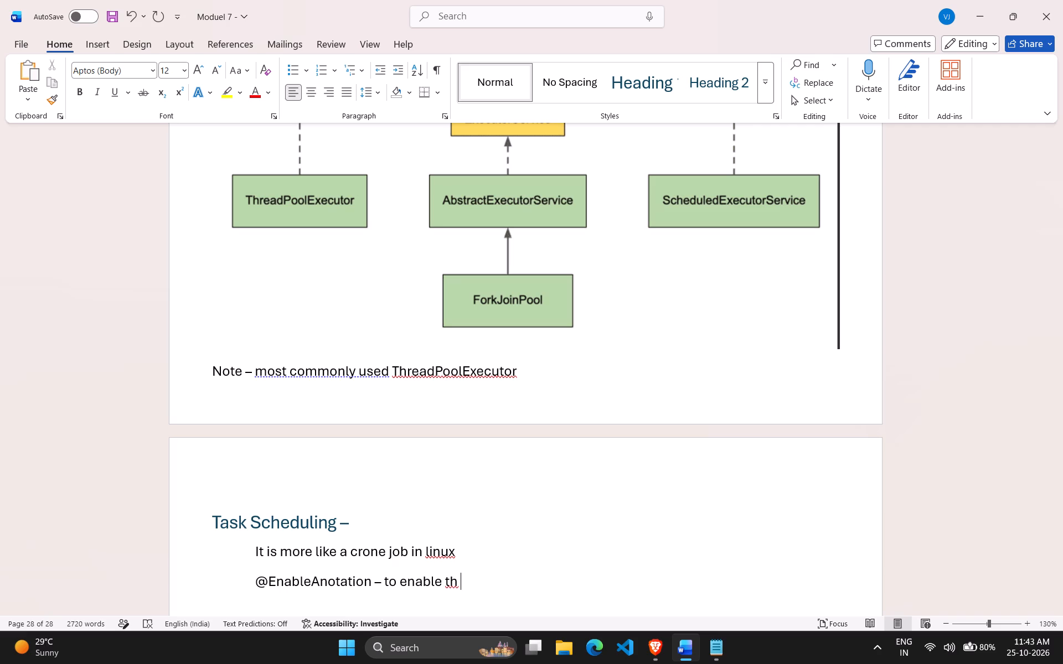
{"action": "key", "text": "Left"}
{"action": "key", "text": "Left"}
{"action": "key", "text": "ctrl+Left"}
{"action": "key", "text": "ctrl+Left"}
{"action": "key", "text": "ctrl+Left"}
{"action": "key", "text": "ctrl+Left"}
{"action": "key", "text": "ctrl+Left"}
{"action": "key", "text": "ctrl+Delete"}
{"action": "type", "text": "Enable"}
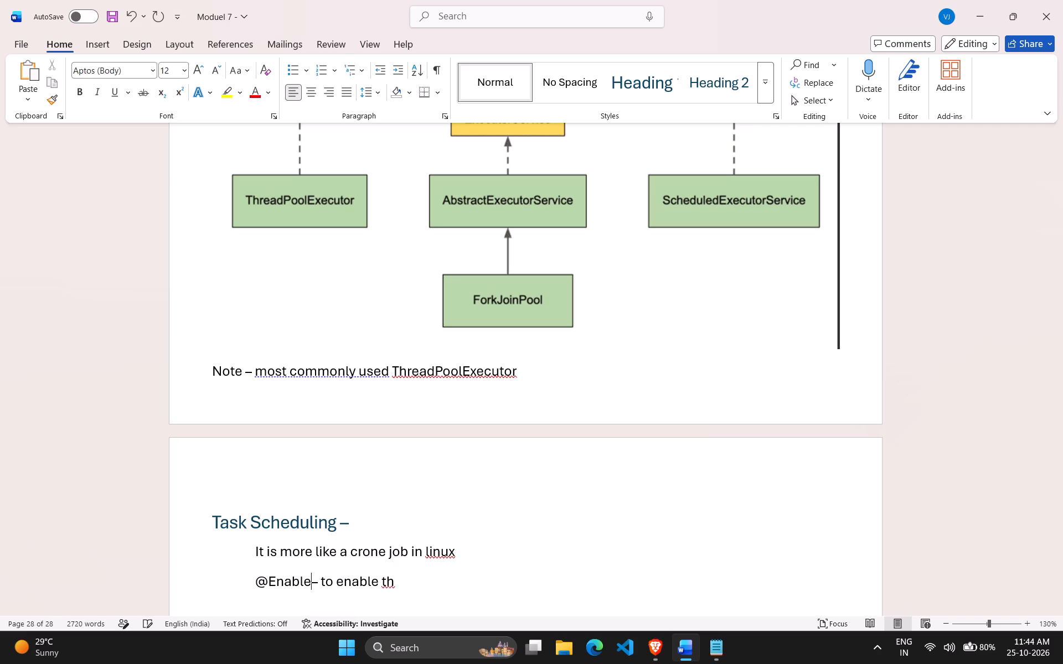
{"action": "type", "text": "Scheduling"}
{"action": "key", "text": "space"}
{"action": "key", "text": "End"}
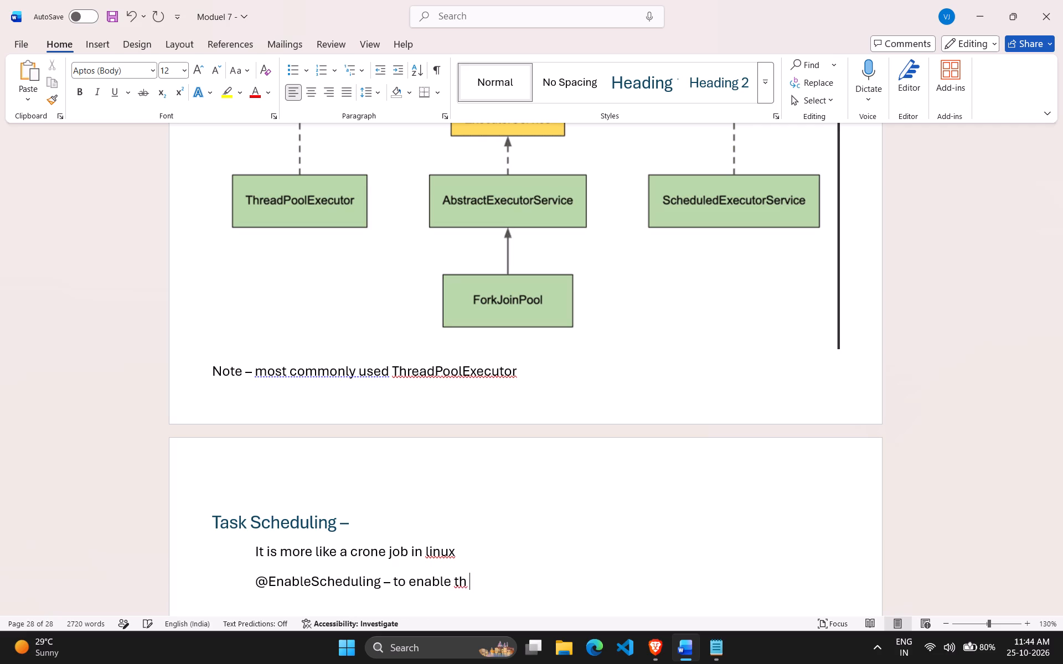
{"action": "key", "text": "BackSpace"}
{"action": "key", "text": "BackSpace"}
{"action": "key", "text": "BackSpace"}
{"action": "type", "text": "schedulin"}
{"action": "key", "text": "space"}
{"action": "key", "text": "n"}
{"action": "key", "text": "BackSpace"}
{"action": "type", "text": "int"}
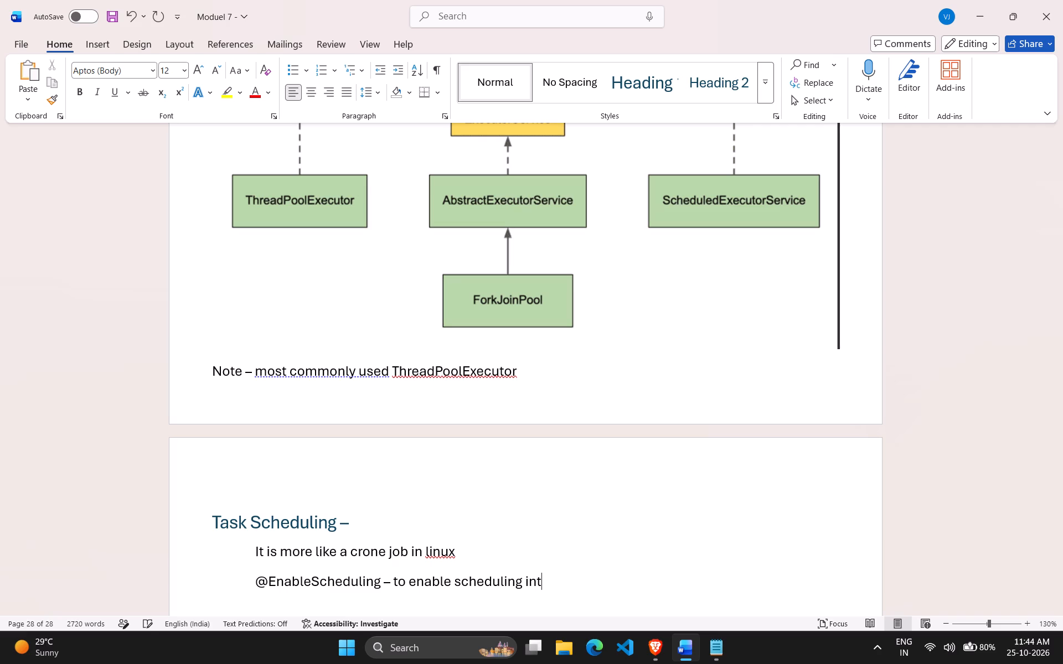
{"action": "key", "text": "BackSpace"}
{"action": "key", "text": "space"}
{"action": "type", "text": "the apl"}
{"action": "key", "text": "BackSpace"}
{"action": "type", "text": "plication"}
{"action": "key", "text": "space"}
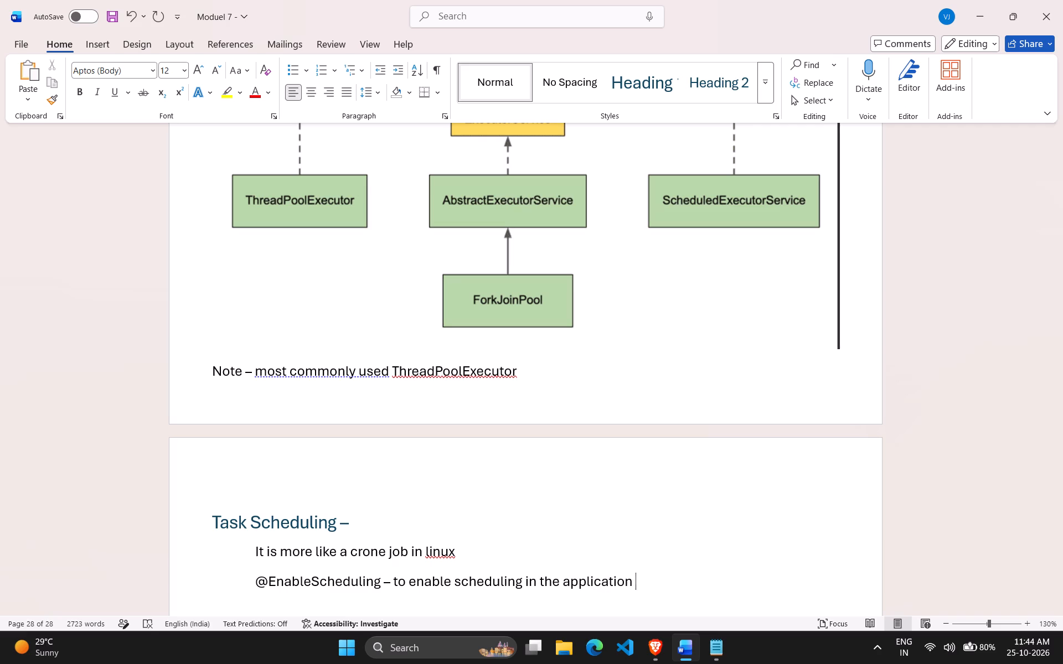
{"action": "type", "text": "( in the"}
{"action": "key", "text": "ctrl+BackSpace"}
{"action": "key", "text": "ctrl+BackSpace"}
{"action": "type", "text": "at teh main functino"}
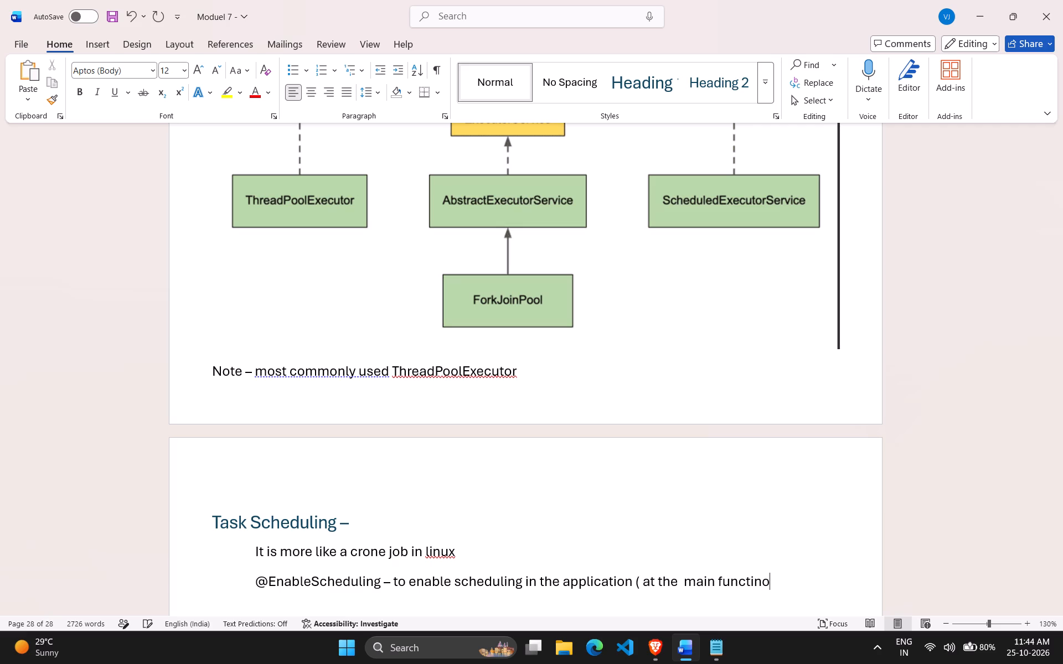
{"action": "key", "text": "space"}
{"action": "key", "text": "shift+parenright"}
{"action": "key", "text": "Return"}
{"action": "key", "text": "Tab"}
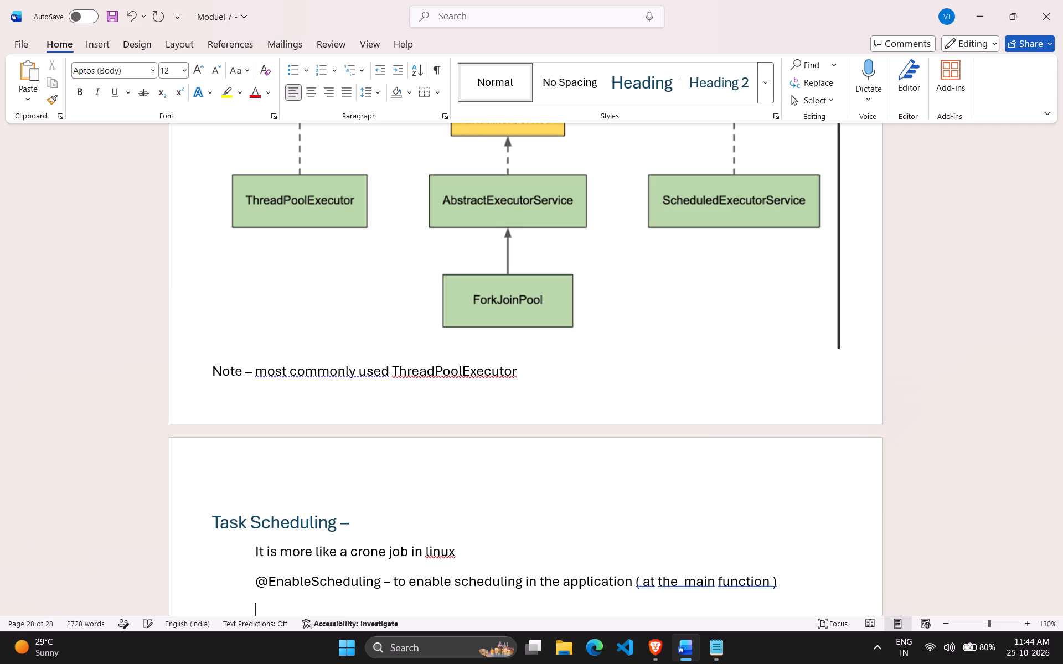
{"action": "key", "text": "Return"}
{"action": "key", "text": "Return"}
{"action": "key", "text": "shift+at"}
{"action": "key", "text": "shift+s"}
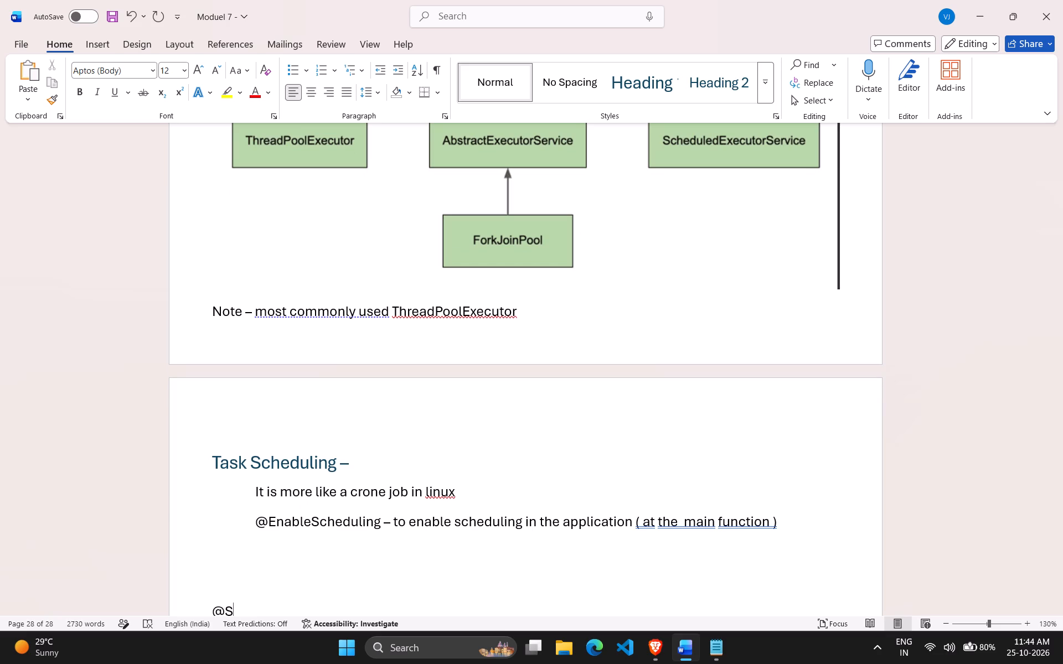
{"action": "type", "text": "ch"}
{"action": "type", "text": "du"}
{"action": "key", "text": "BackSpace"}
{"action": "key", "text": "BackSpace"}
{"action": "type", "text": "edul"}
{"action": "key", "text": "BackSpace"}
{"action": "type", "text": "le -- to ant"}
{"action": "key", "text": "BackSpace"}
{"action": "type", "text": "oat"}
{"action": "key", "text": "BackSpace"}
{"action": "key", "text": "BackSpace"}
{"action": "key", "text": "BackSpace"}
{"action": "type", "text": "otate teh cl"}
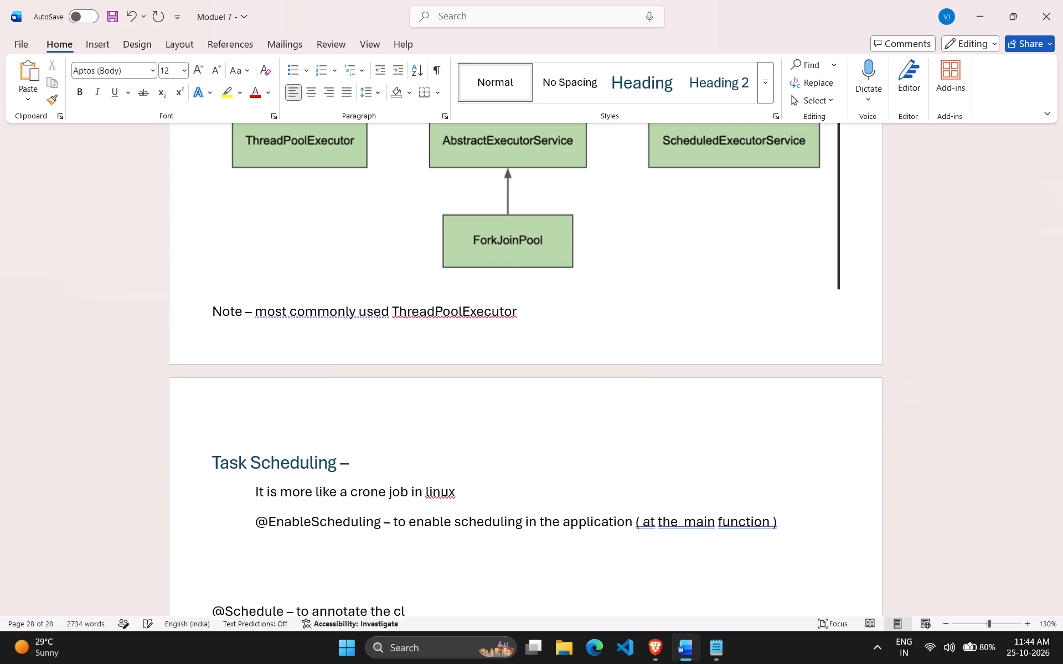
{"action": "type", "text": "ass"}
{"action": "key", "text": "Return"}
{"action": "key", "text": "Tab"}
{"action": "key", "text": "Tab"}
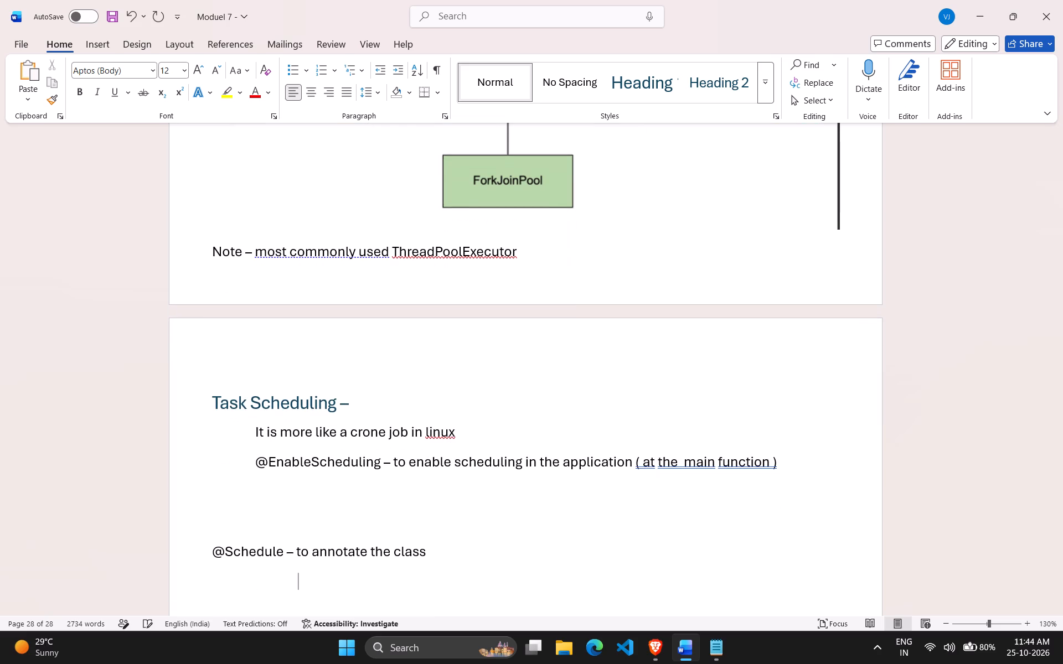
{"action": "type", "text": "this med"}
{"action": "key", "text": "BackSpace"}
{"action": "type", "text": "thod must be void"}
{"action": "key", "text": "space"}
{"action": "key", "text": "BackSpace"}
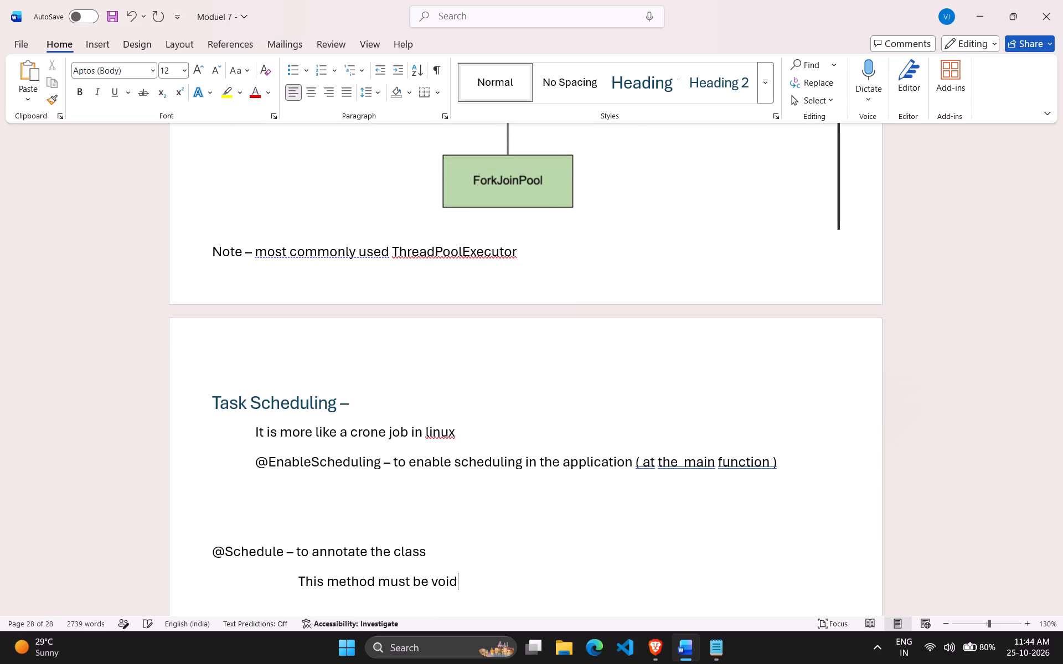
{"action": "key", "text": "BackSpace"}
{"action": "type", "text": "d && take no argument"}
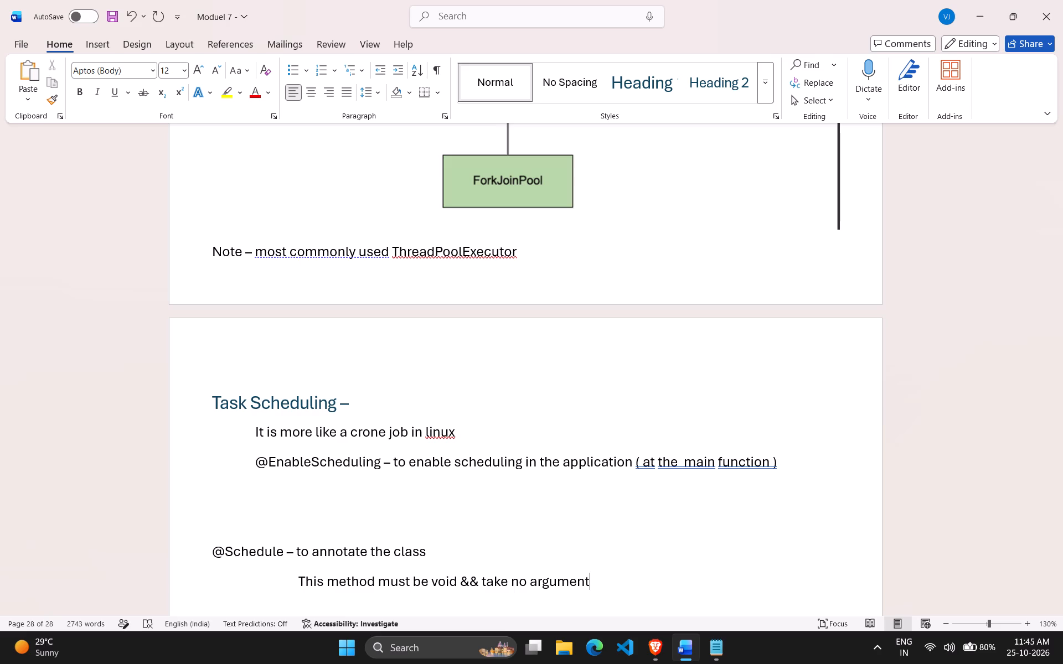
Add the double-indented line "Parameter" below the line about the void method.
{"action": "key", "text": "Return"}
{"action": "key", "text": "Tab"}
{"action": "key", "text": "Tab"}
{"action": "type", "text": "par"}
{"action": "type", "text": "amter"}
{"action": "key", "text": "BackSpace"}
{"action": "key", "text": "BackSpace"}
{"action": "type", "text": "et"}
{"action": "key", "text": "BackSpace"}
{"action": "key", "text": "BackSpace"}
{"action": "key", "text": "BackSpace"}
{"action": "type", "text": "eter"}
Start an indented numbered list below "Parameter" with "fixedRate" as its first item.
{"action": "key", "text": "Return"}
{"action": "key", "text": "Tab"}
{"action": "key", "text": "Tab"}
{"action": "key", "text": "Tab"}
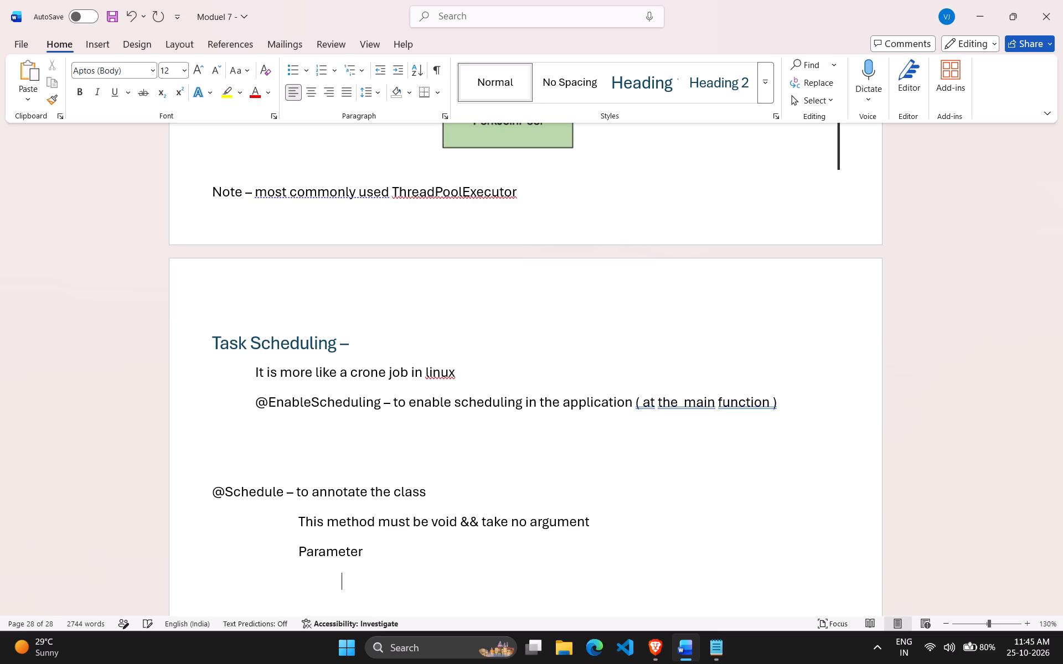
{"action": "type", "text": "1."}
{"action": "key", "text": "space"}
{"action": "type", "text": "fixedD"}
{"action": "key", "text": "BackSpace"}
{"action": "type", "text": "Rate"}
{"action": "key", "text": "Tab"}
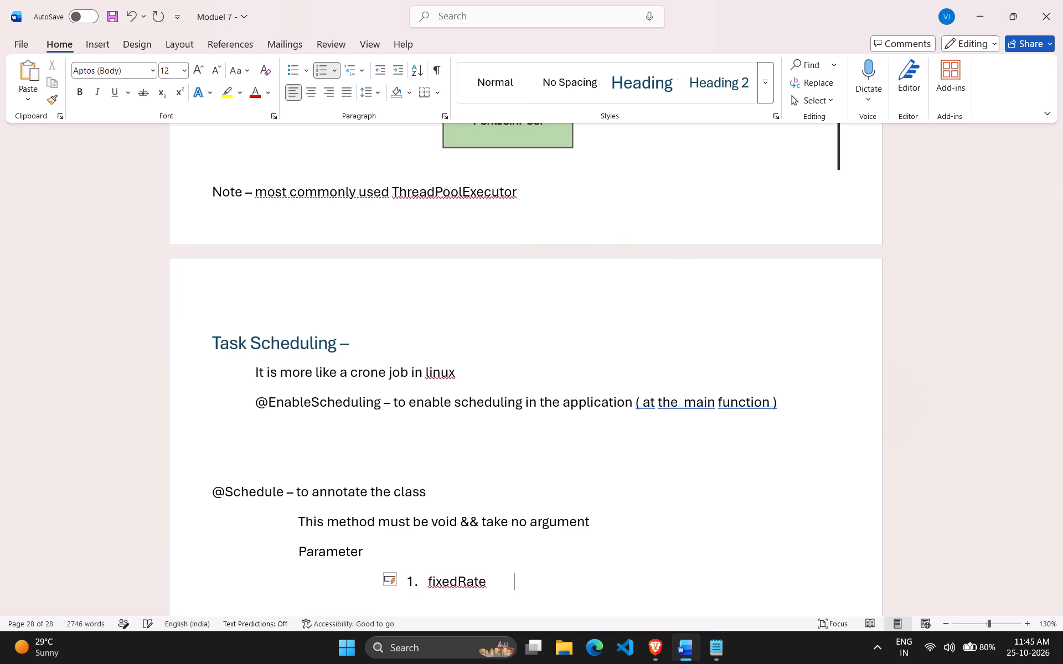
{"action": "key", "text": "BackSpace"}
Add "fixedDelay" and "initialDelay" as the second and third items of the parameter list.
{"action": "key", "text": "Return"}
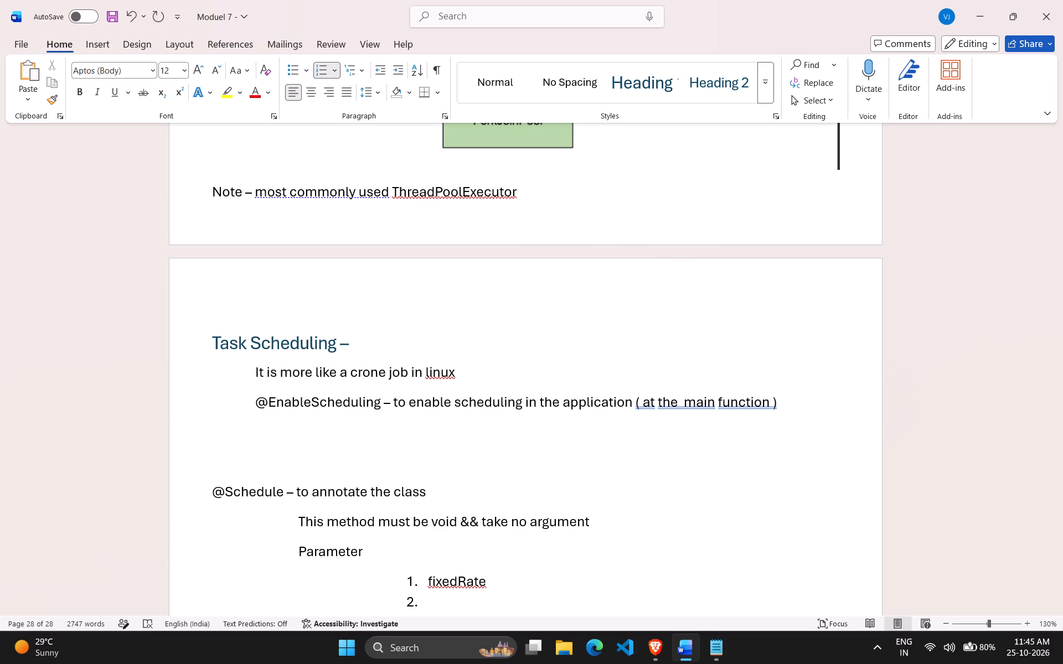
{"action": "key", "text": "d"}
{"action": "key", "text": "BackSpace"}
{"action": "type", "text": "fixd"}
{"action": "key", "text": "BackSpace"}
{"action": "type", "text": "edDeley"}
{"action": "key", "text": "BackSpace"}
{"action": "key", "text": "BackSpace"}
{"action": "type", "text": "ay"}
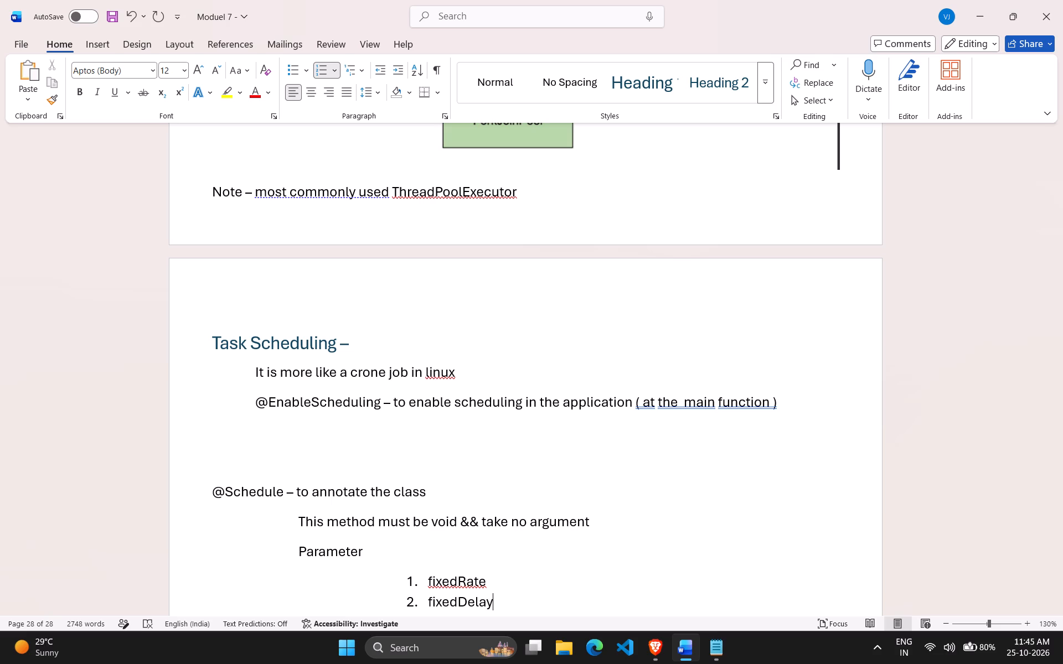
{"action": "key", "text": "Return"}
{"action": "type", "text": "init"}
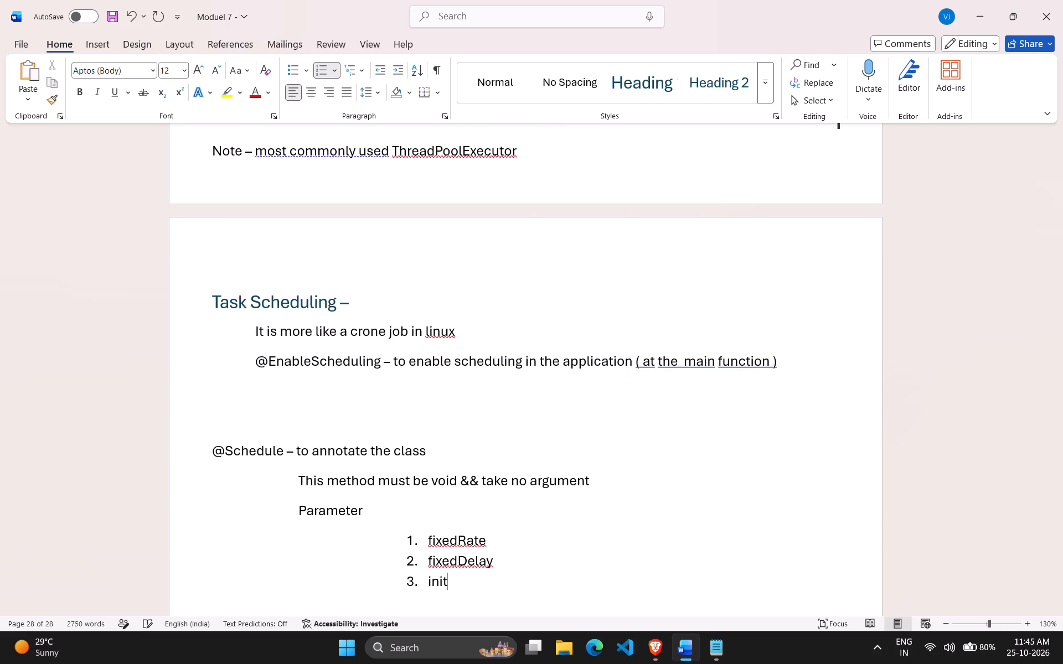
{"action": "type", "text": "ialDelay"}
Add "cron" as the fourth item of the parameter list.
{"action": "key", "text": "Return"}
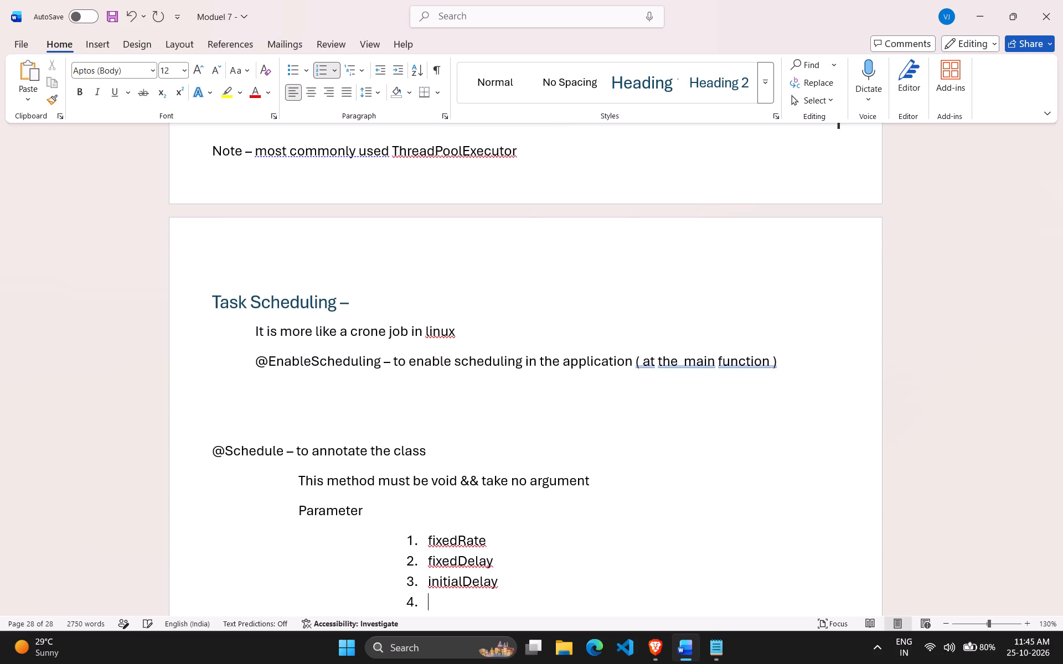
{"action": "type", "text": "rc"}
{"action": "key", "text": "BackSpace"}
{"action": "type", "text": "cro"}
{"action": "key", "text": "space"}
{"action": "key", "text": "Down"}
{"action": "key", "text": "Up"}
{"action": "key", "text": "Up"}
{"action": "key", "text": "Down"}
{"action": "key", "text": "ctrl+BackSpace"}
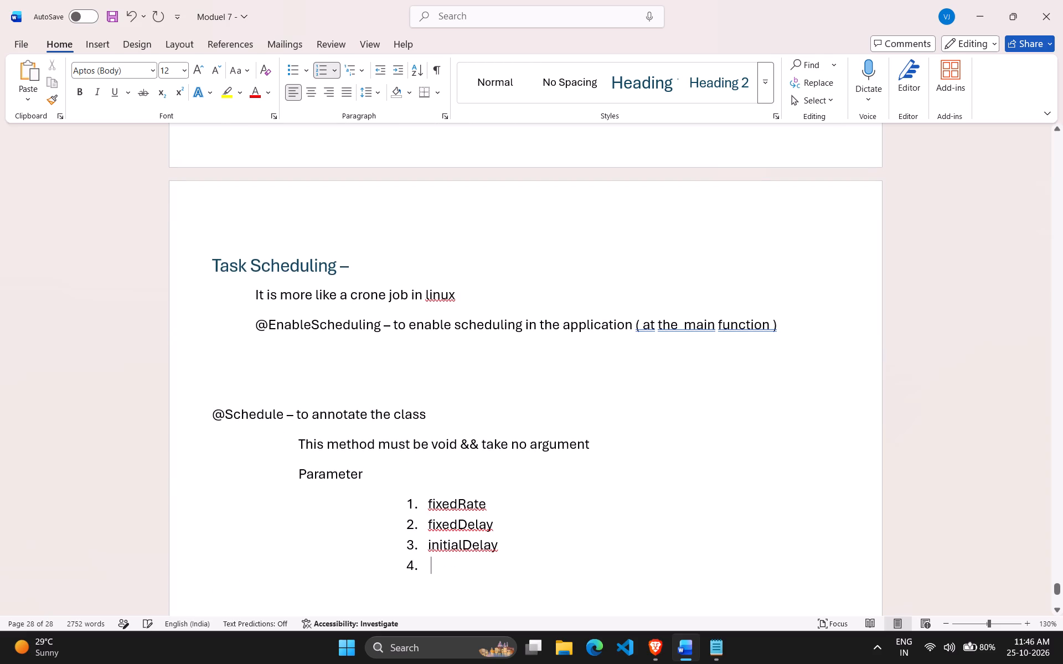
{"action": "type", "text": "cron"}
{"action": "key", "text": "space"}
End the numbered list after "cron" and start a plain unindented line below it.
{"action": "key", "text": "Return"}
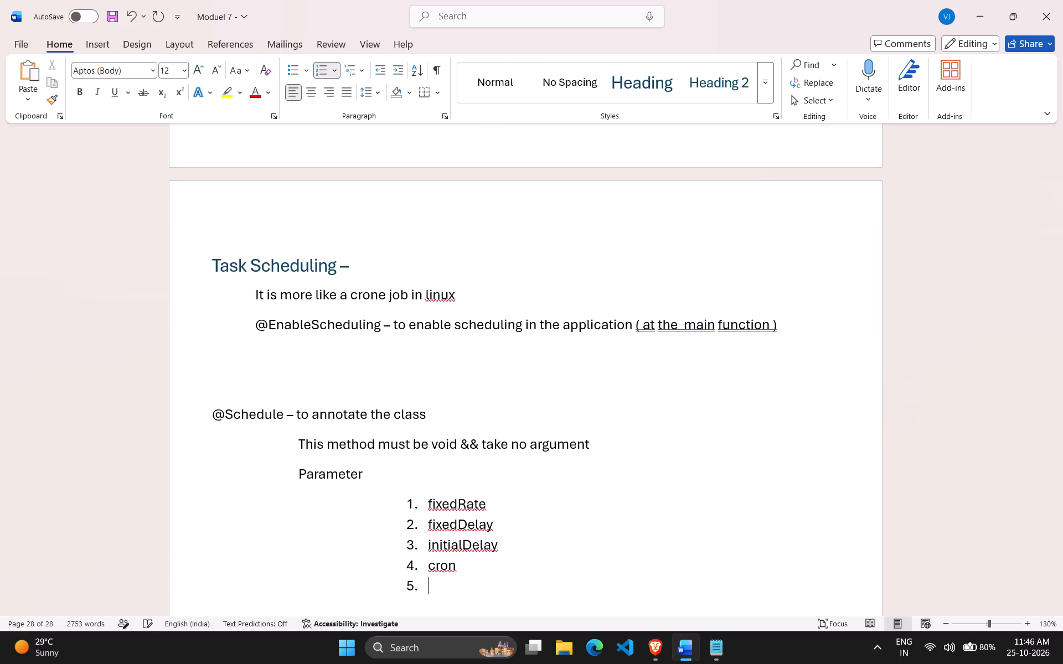
{"action": "key", "text": "ctrl+z"}
{"action": "key", "text": "Return"}
{"action": "key", "text": "BackSpace"}
{"action": "key", "text": "Return"}
{"action": "key", "text": "BackSpace"}
{"action": "key", "text": "BackSpace"}
{"action": "key", "text": "BackSpace"}
{"action": "key", "text": "Tab"}
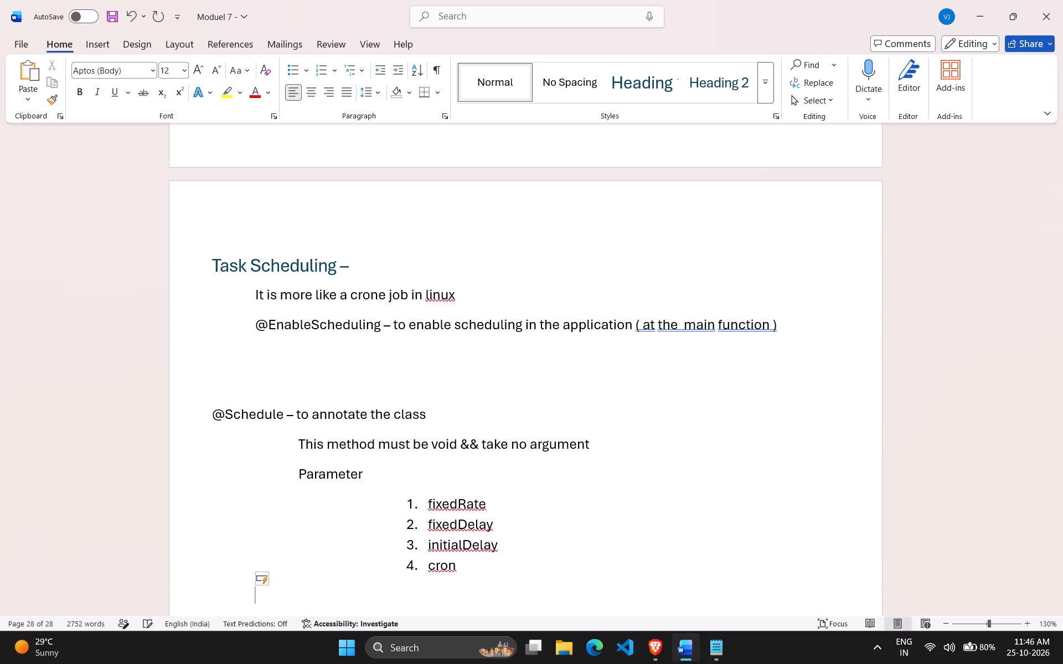
{"action": "key", "text": "BackSpace"}
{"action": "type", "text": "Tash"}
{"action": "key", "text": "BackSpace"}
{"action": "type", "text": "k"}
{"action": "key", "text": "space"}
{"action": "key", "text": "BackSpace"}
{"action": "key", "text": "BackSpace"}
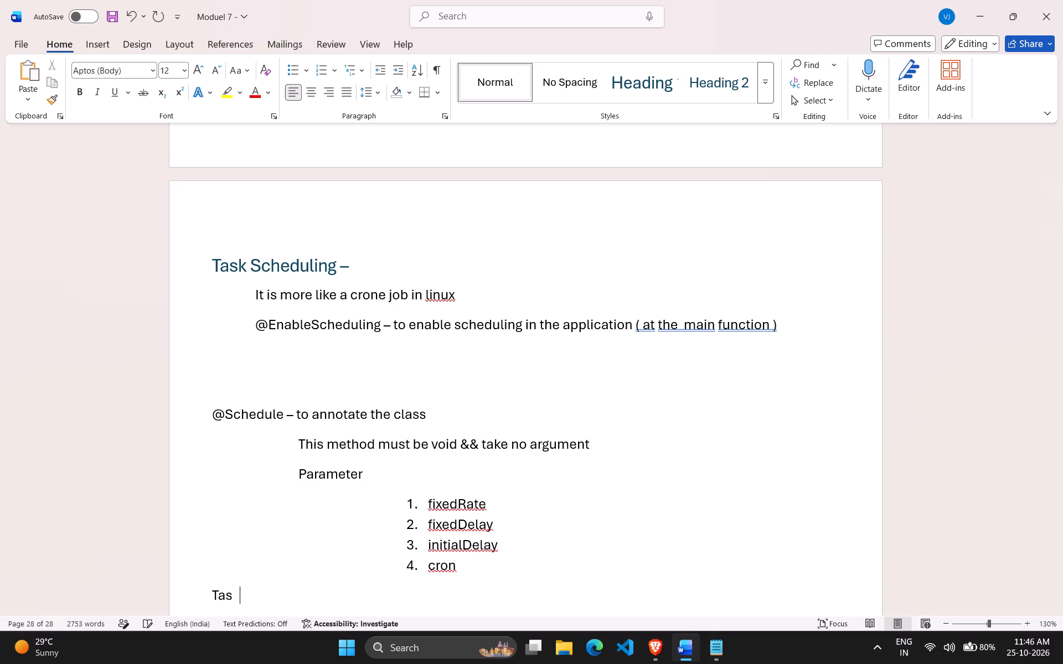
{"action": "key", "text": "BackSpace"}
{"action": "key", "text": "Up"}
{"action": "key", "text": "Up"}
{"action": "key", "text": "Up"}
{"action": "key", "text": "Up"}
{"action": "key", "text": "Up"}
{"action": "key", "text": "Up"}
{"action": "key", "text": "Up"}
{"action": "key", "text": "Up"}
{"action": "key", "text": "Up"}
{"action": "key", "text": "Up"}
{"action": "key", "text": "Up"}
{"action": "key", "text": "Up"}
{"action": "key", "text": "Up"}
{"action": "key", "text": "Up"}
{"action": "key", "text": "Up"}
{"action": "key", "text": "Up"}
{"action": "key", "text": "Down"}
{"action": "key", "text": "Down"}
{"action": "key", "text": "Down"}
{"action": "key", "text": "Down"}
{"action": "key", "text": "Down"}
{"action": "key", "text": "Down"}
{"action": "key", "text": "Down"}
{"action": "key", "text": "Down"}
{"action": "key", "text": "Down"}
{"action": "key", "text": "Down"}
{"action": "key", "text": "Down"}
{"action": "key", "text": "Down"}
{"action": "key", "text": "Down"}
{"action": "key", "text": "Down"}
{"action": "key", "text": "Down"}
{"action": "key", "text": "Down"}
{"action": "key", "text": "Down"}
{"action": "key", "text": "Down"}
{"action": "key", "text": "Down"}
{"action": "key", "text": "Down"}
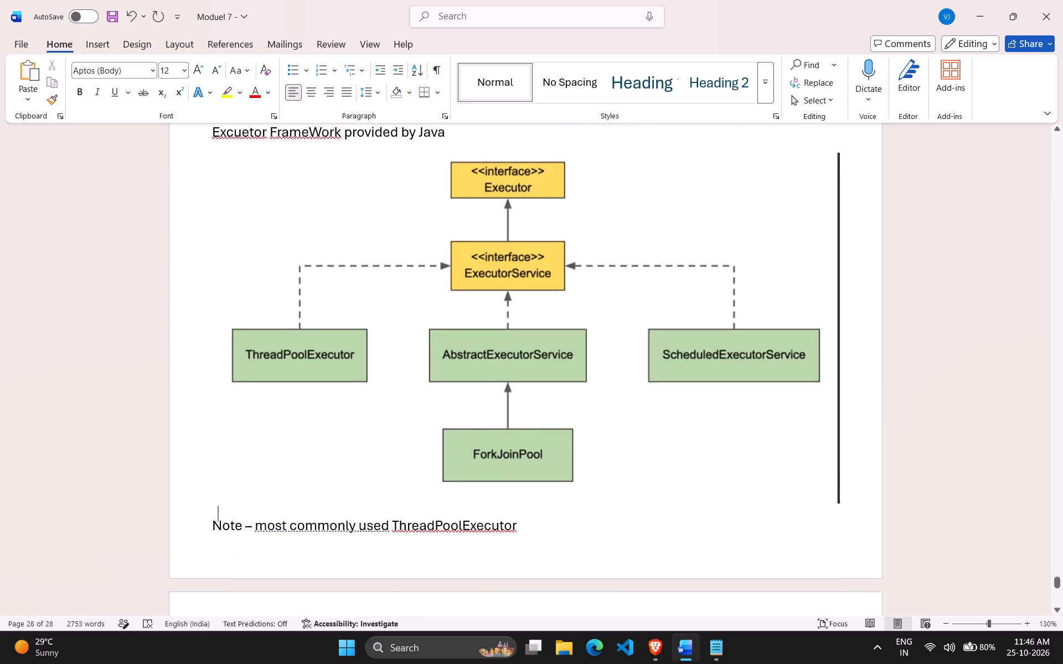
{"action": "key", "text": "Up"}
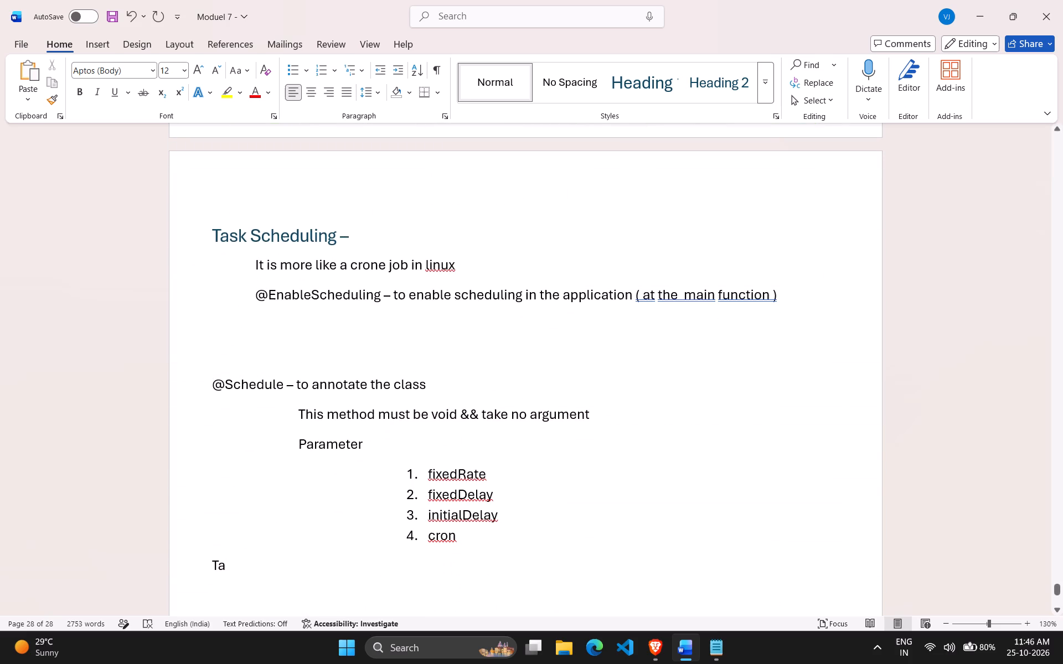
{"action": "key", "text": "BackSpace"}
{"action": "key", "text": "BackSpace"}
Write the single-indented line "create a Bean of it in configuration of TaskScheduler" below the parameter list.
{"action": "key", "text": "Tab"}
{"action": "type", "text": "create a Bean of"}
{"action": "key", "text": "space"}
{"action": "type", "text": "it in configuration"}
{"action": "key", "text": "space"}
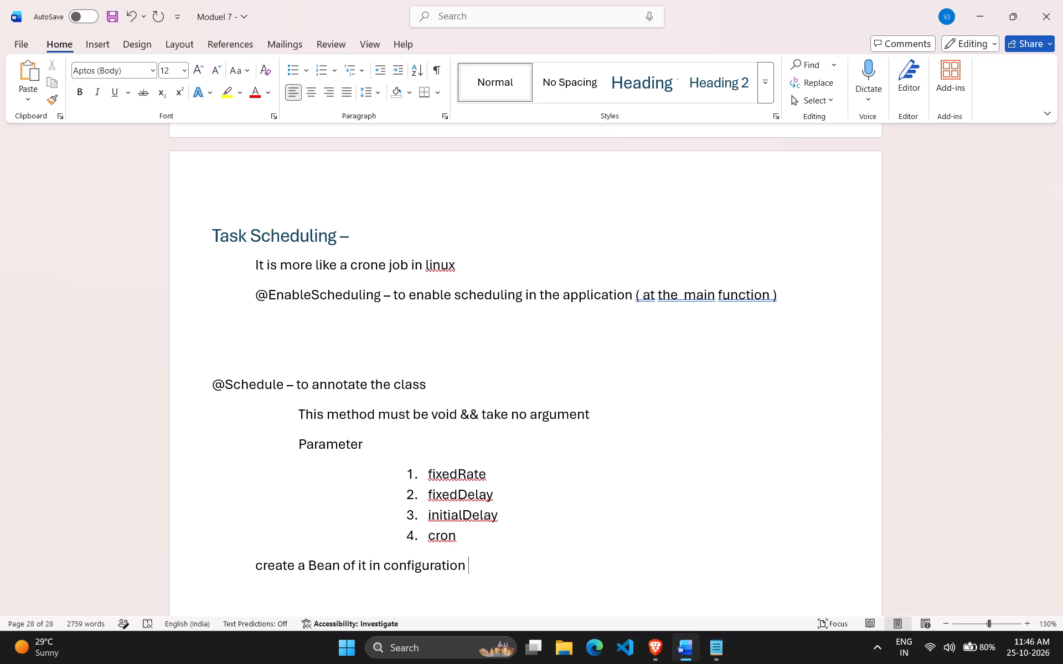
{"action": "key", "text": "space"}
{"action": "type", "text": "of Tash"}
{"action": "key", "text": "BackSpace"}
{"action": "type", "text": "kScheduler"}
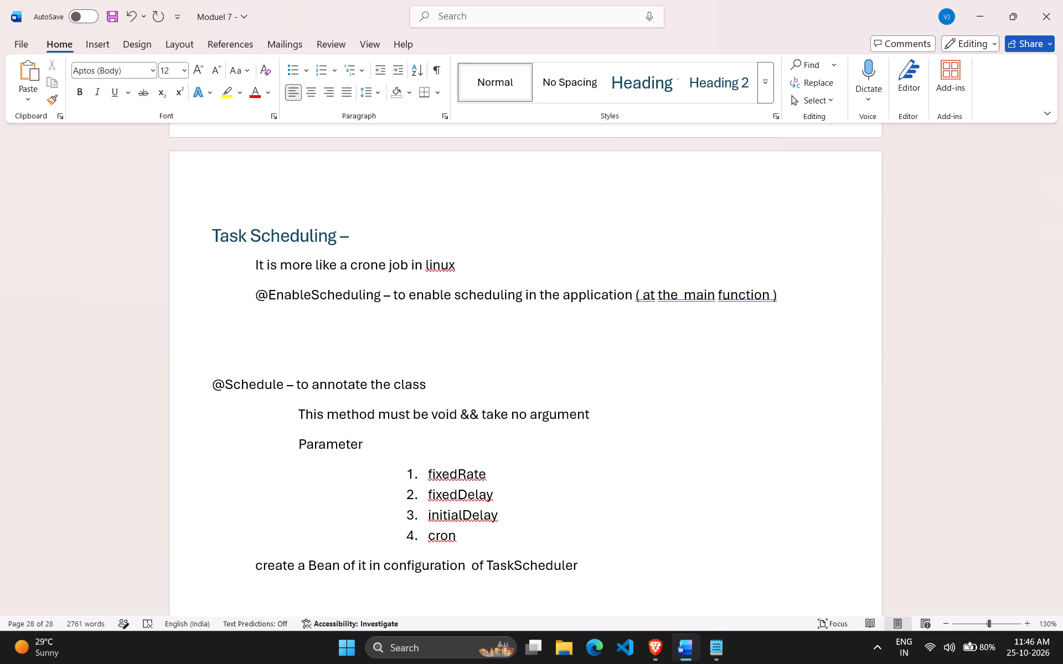
Leave two blank lines below the TaskScheduler line and start a new unindented line.
{"action": "key", "text": "Return"}
{"action": "key", "text": "Return"}
{"action": "key", "text": "BackSpace"}
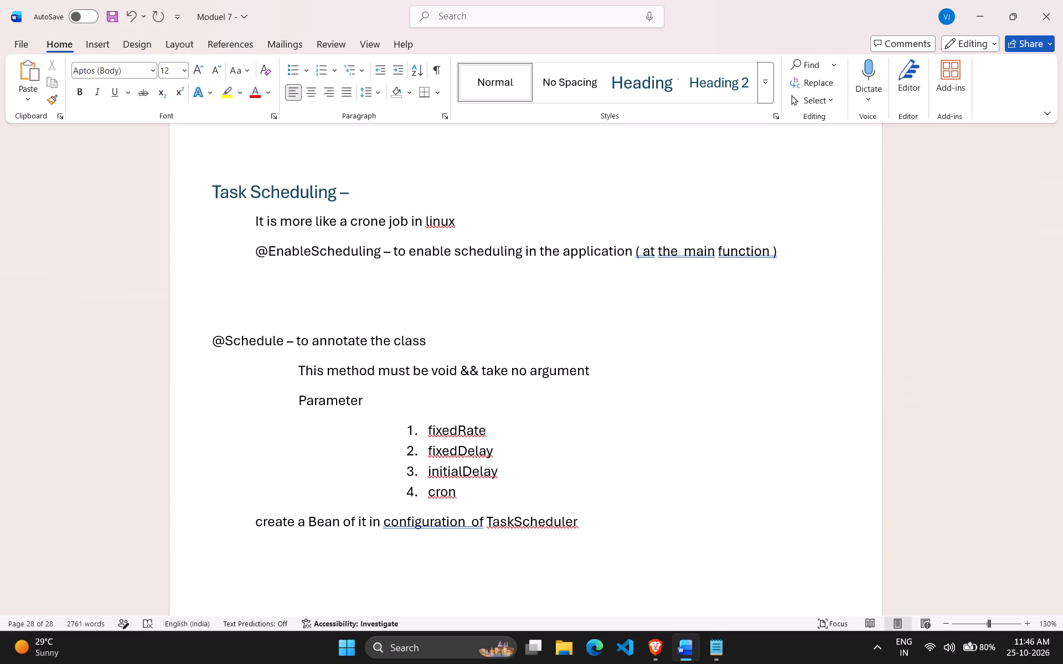
{"action": "key", "text": "BackSpace"}
{"action": "key", "text": "Return"}
{"action": "key", "text": "Return"}
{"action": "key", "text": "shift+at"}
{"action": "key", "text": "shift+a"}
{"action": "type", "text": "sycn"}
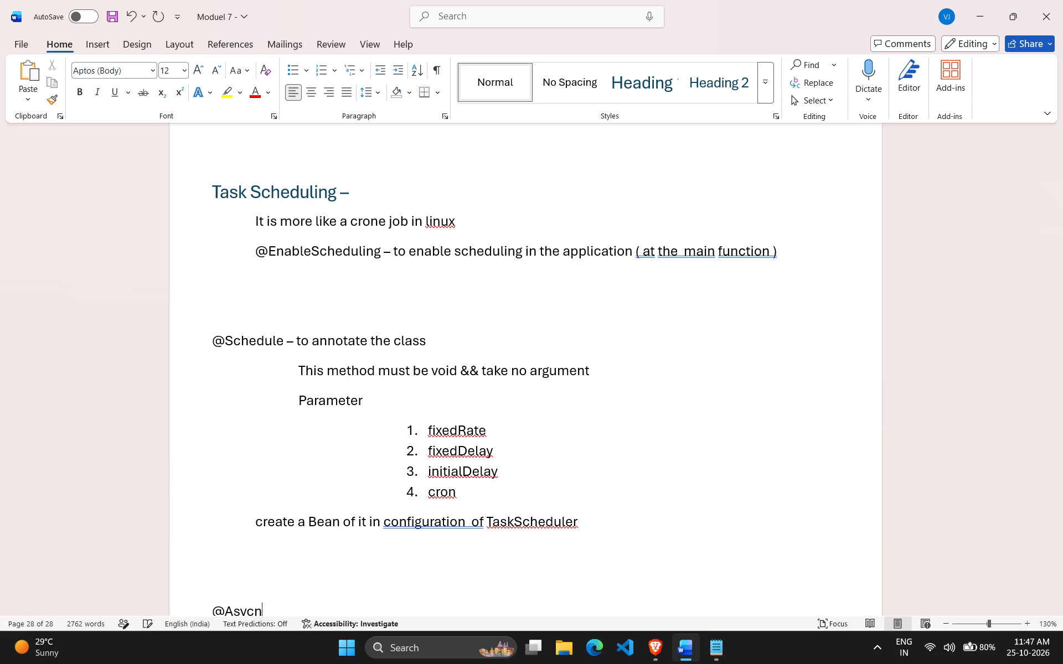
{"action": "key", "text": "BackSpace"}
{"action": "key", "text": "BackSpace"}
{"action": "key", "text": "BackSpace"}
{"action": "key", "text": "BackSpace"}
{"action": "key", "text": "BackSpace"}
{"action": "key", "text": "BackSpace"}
Write "Asynchoroous-scheduler" on the new unindented line.
{"action": "key", "text": "shift+a"}
{"action": "type", "text": "synchoroous"}
{"action": "key", "text": "space"}
{"action": "key", "text": "BackSpace"}
{"action": "type", "text": "-scheu"}
{"action": "key", "text": "BackSpace"}
{"action": "type", "text": "duler"}
{"action": "key", "text": "Return"}
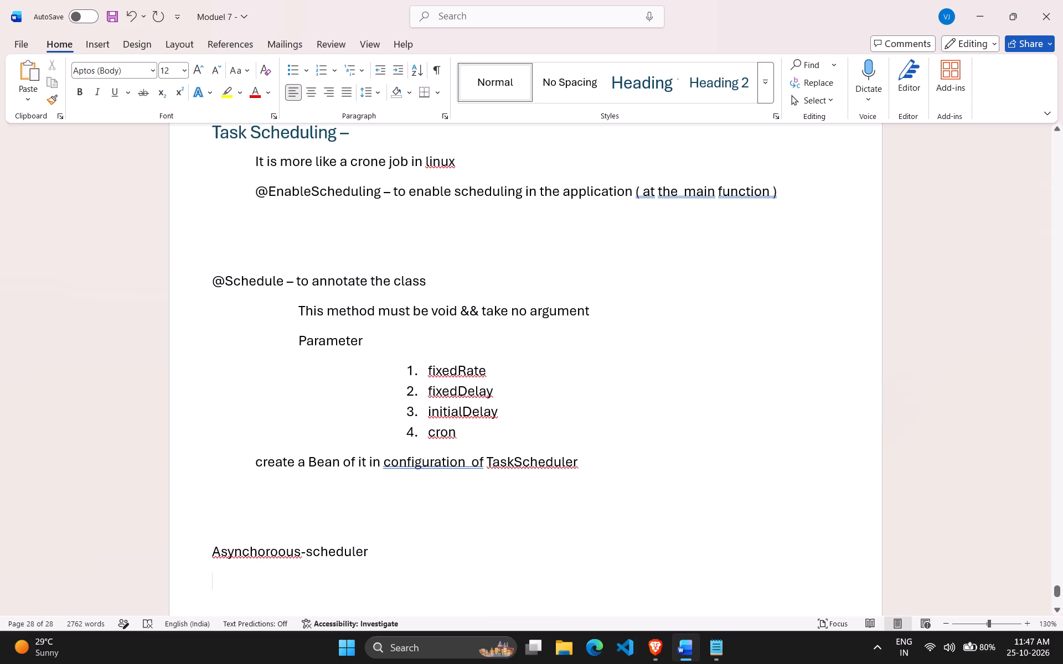
{"action": "type", "text": "@Enable"}
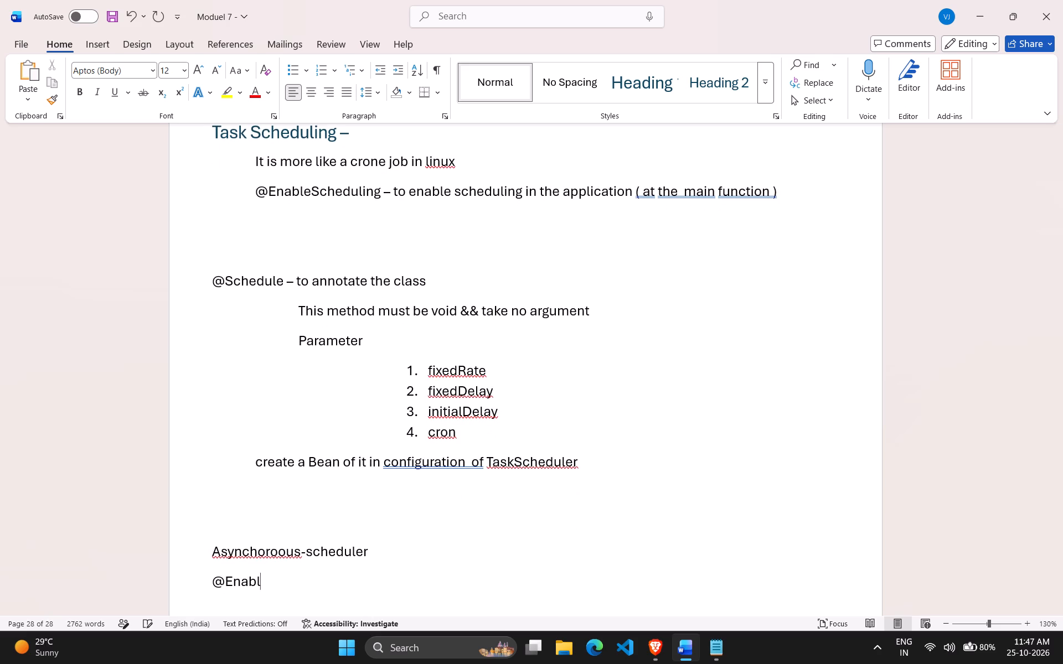
{"action": "key", "text": "space"}
{"action": "key", "text": "BackSpace"}
{"action": "type", "text": "Async -- int"}
{"action": "key", "text": "space"}
{"action": "key", "text": "BackSpace"}
{"action": "key", "text": "BackSpace"}
{"action": "key", "text": "BackSpace"}
{"action": "key", "text": "BackSpace"}
{"action": "type", "text": "ant"}
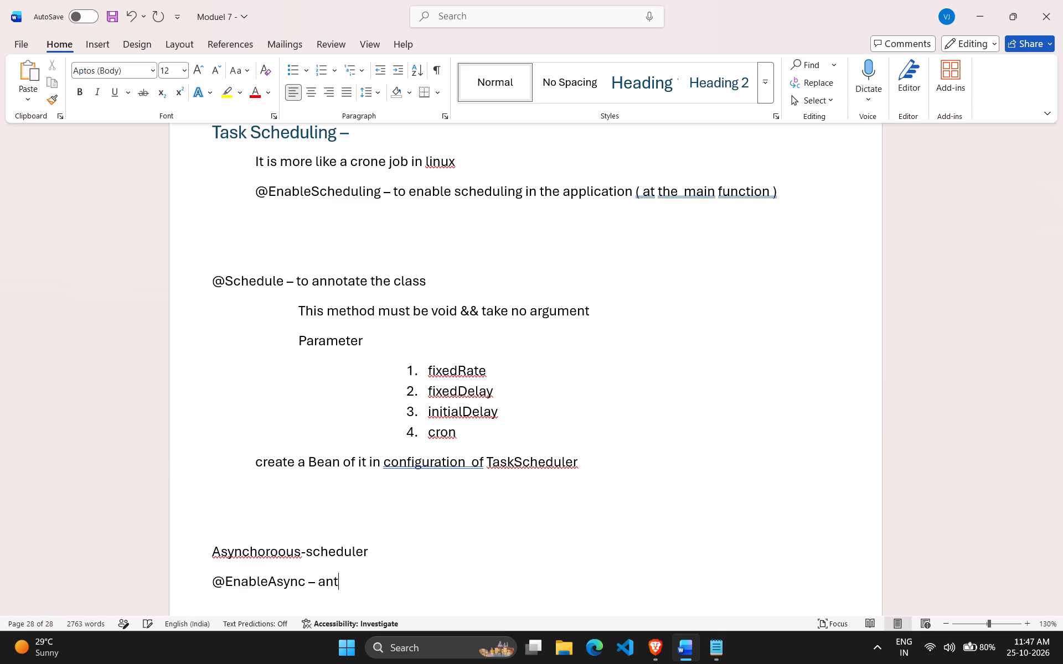
{"action": "key", "text": "BackSpace"}
{"action": "type", "text": "otaet"}
{"action": "key", "text": "BackSpace"}
{"action": "key", "text": "t"}
{"action": "key", "text": "BackSpace"}
{"action": "key", "text": "BackSpace"}
{"action": "type", "text": "te the main"}
{"action": "key", "text": "space"}
{"action": "type", "text": "meho"}
{"action": "key", "text": "BackSpace"}
{"action": "key", "text": "BackSpace"}
{"action": "type", "text": "thod"}
{"action": "key", "text": "Return"}
{"action": "key", "text": "shift+at"}
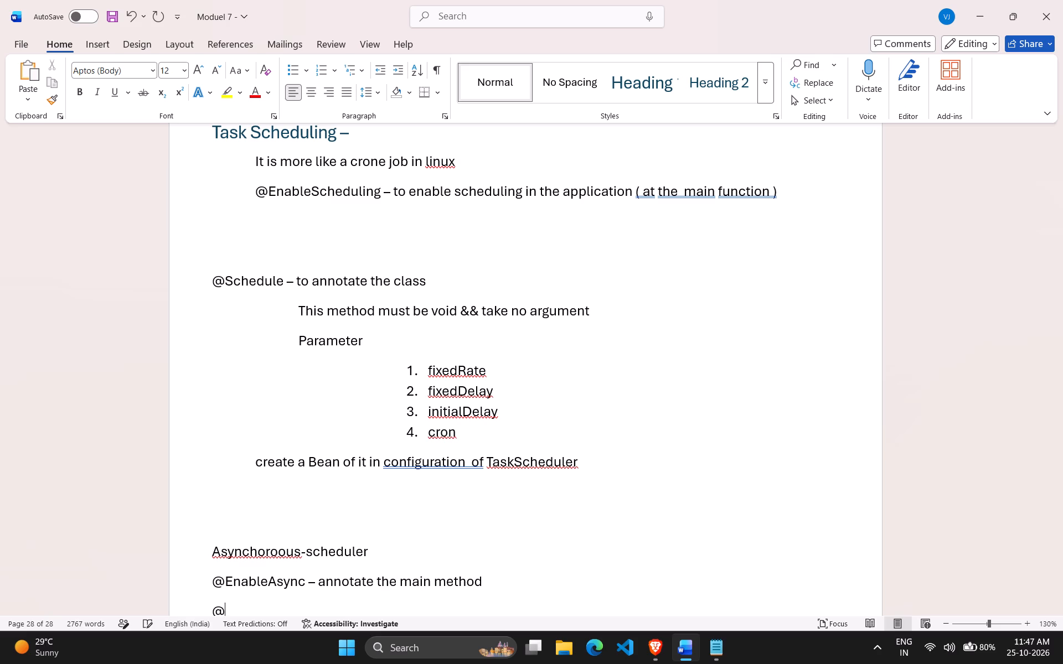
{"action": "type", "text": "Async"}
{"action": "key", "text": "space"}
{"action": "type", "text": "to"}
{"action": "key", "text": "space"}
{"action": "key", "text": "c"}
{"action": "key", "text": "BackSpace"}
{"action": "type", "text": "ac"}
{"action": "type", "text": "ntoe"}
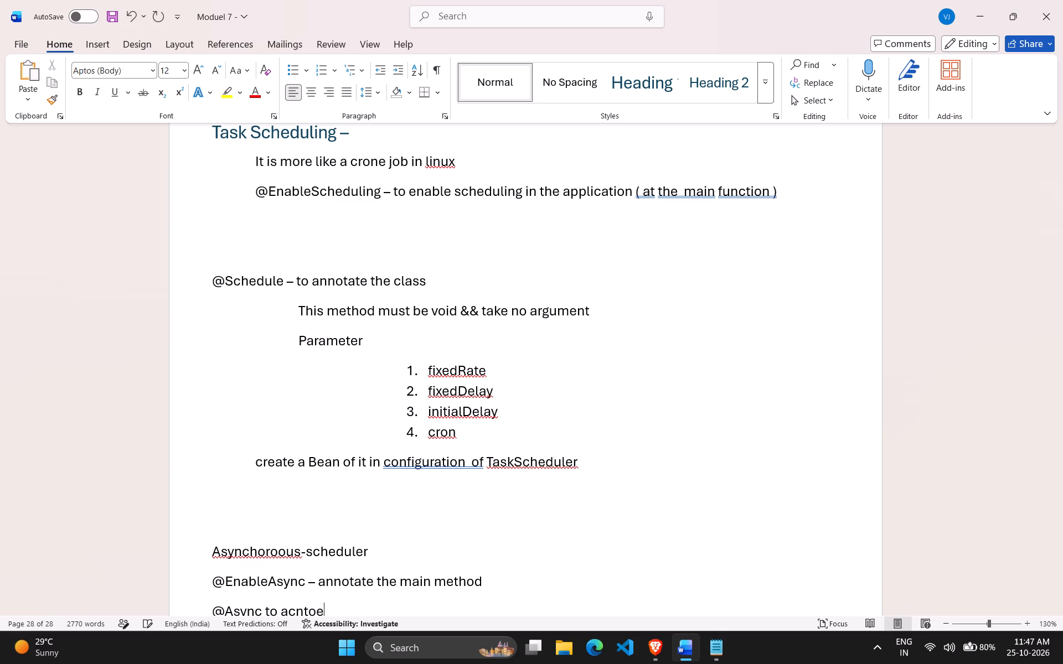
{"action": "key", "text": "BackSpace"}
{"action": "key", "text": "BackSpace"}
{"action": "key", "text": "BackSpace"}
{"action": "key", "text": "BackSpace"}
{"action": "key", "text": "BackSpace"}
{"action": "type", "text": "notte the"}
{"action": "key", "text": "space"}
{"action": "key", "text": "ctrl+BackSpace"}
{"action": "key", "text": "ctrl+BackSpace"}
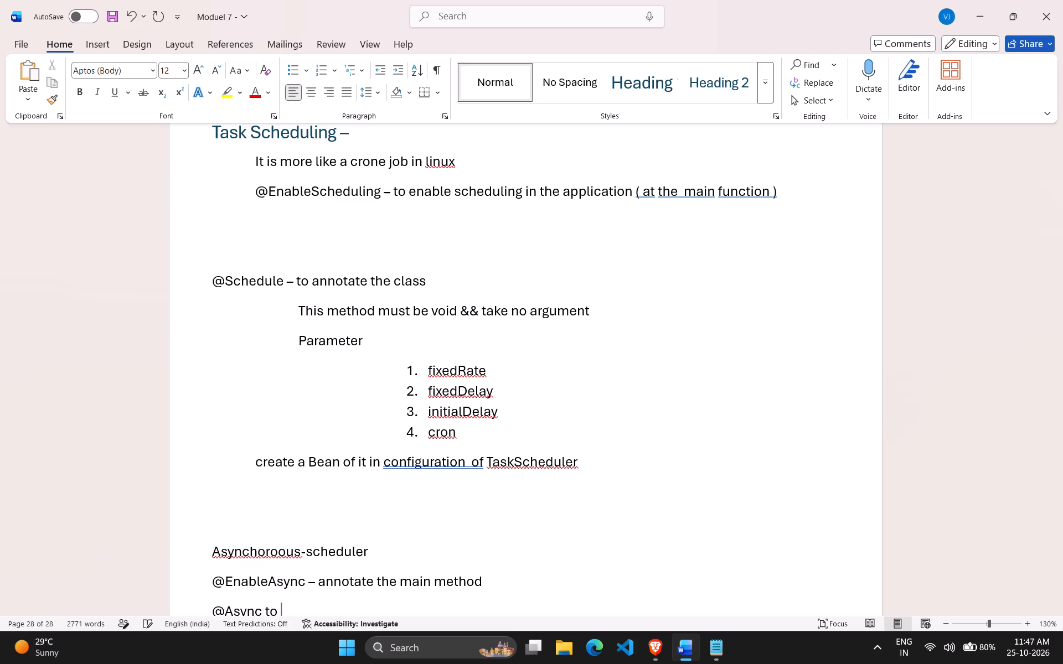
{"action": "type", "text": "anotate the"}
{"action": "key", "text": "space"}
{"action": "type", "text": "method"}
{"action": "key", "text": "space"}
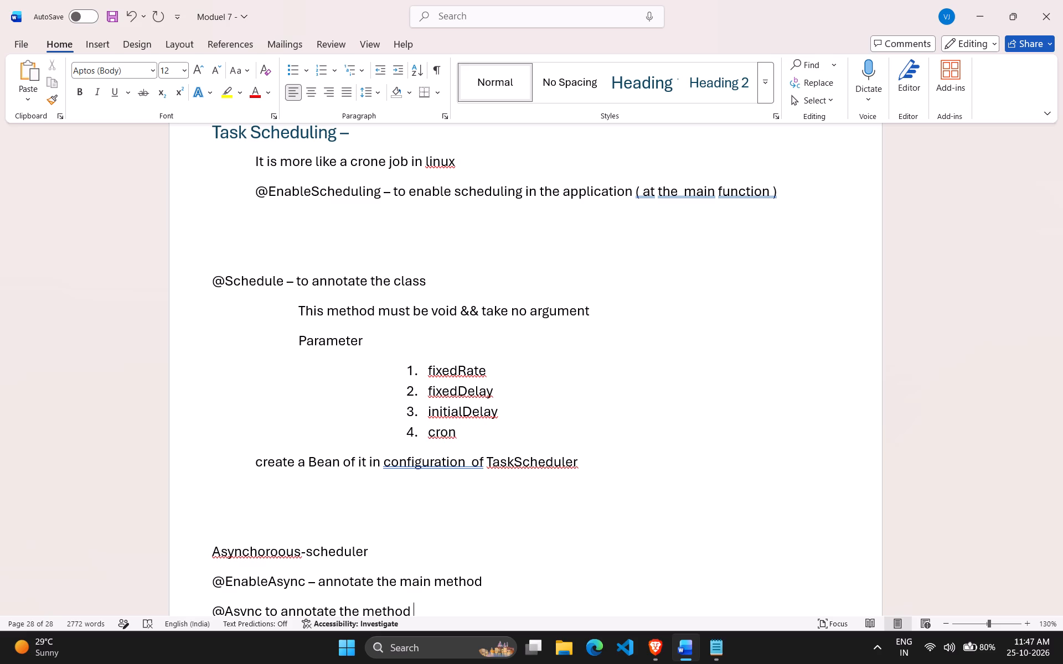
{"action": "type", "text": "--"}
{"action": "type", "text": "Ex"}
{"action": "key", "text": "BackSpace"}
{"action": "key", "text": "BackSpace"}
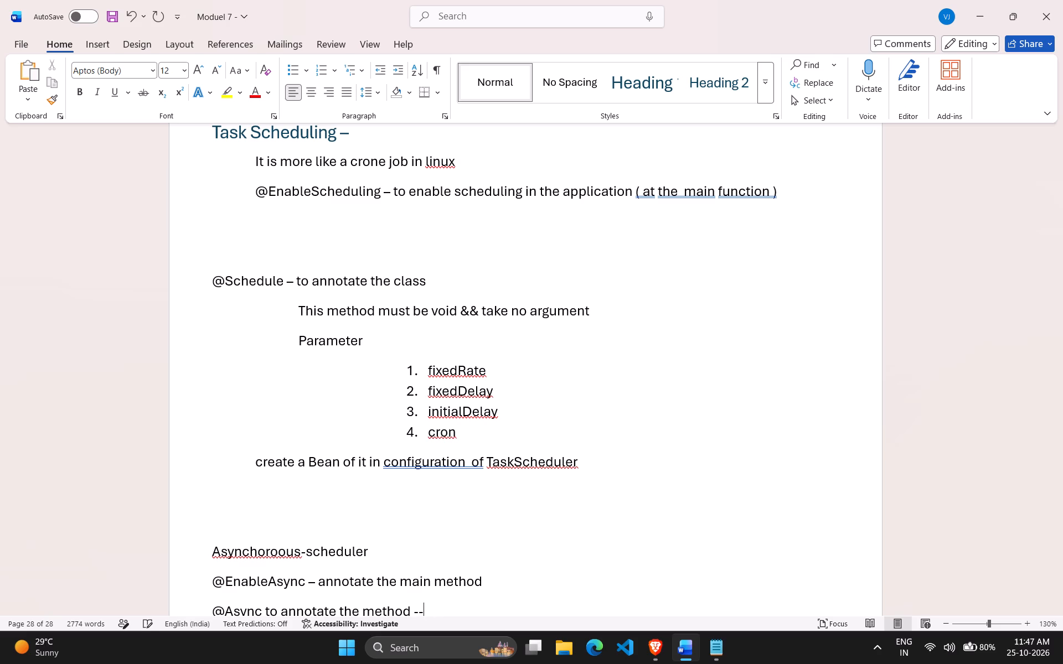
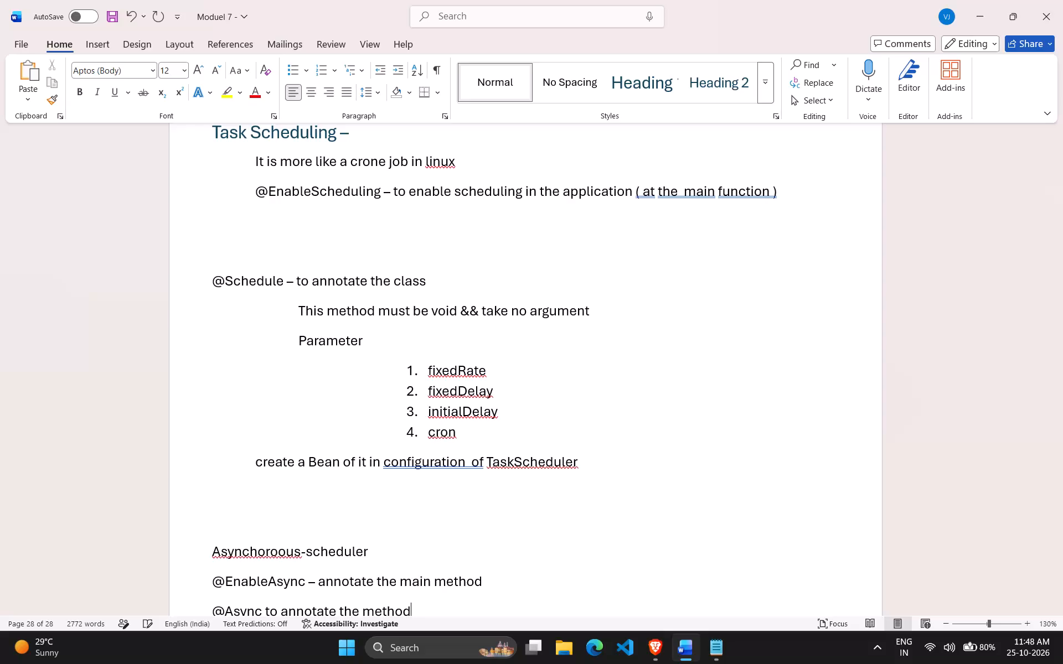
{"action": "key", "text": "Up"}
{"action": "key", "text": "End"}
{"action": "key", "text": "Return"}
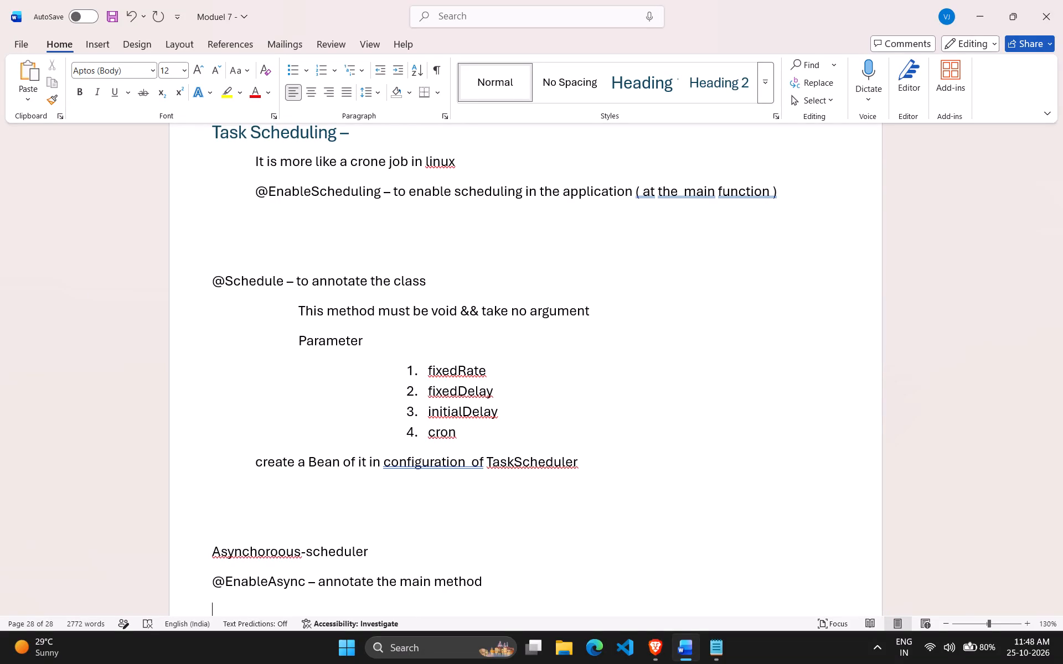
{"action": "type", "text": "create a bean"}
{"action": "key", "text": "space"}
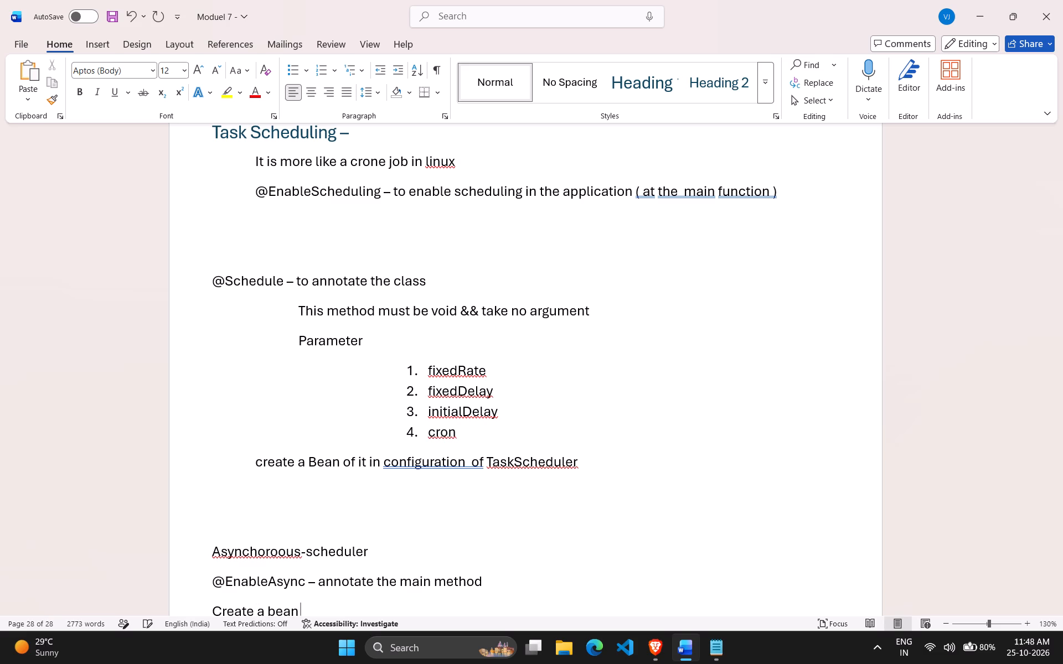
{"action": "type", "text": "EXe"}
{"action": "key", "text": "BackSpace"}
{"action": "key", "text": "BackSpace"}
{"action": "type", "text": "ex"}
{"action": "key", "text": "BackSpace"}
{"action": "key", "text": "BackSpace"}
{"action": "type", "text": "xecutor"}
{"action": "key", "text": "alt+Tab"}
{"action": "key", "text": "alt+Tab"}
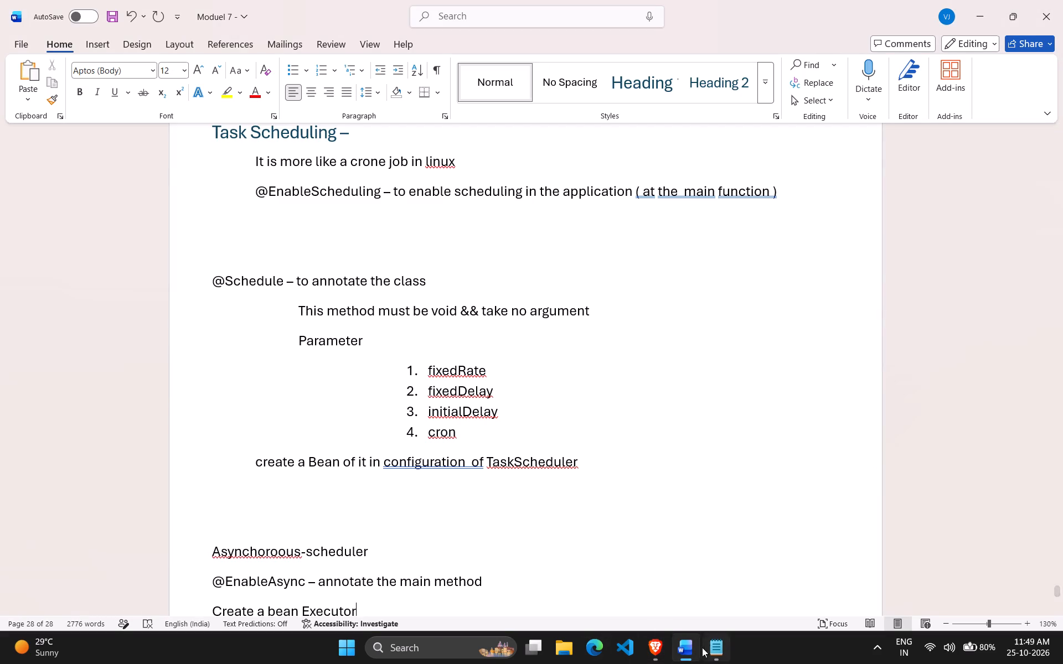
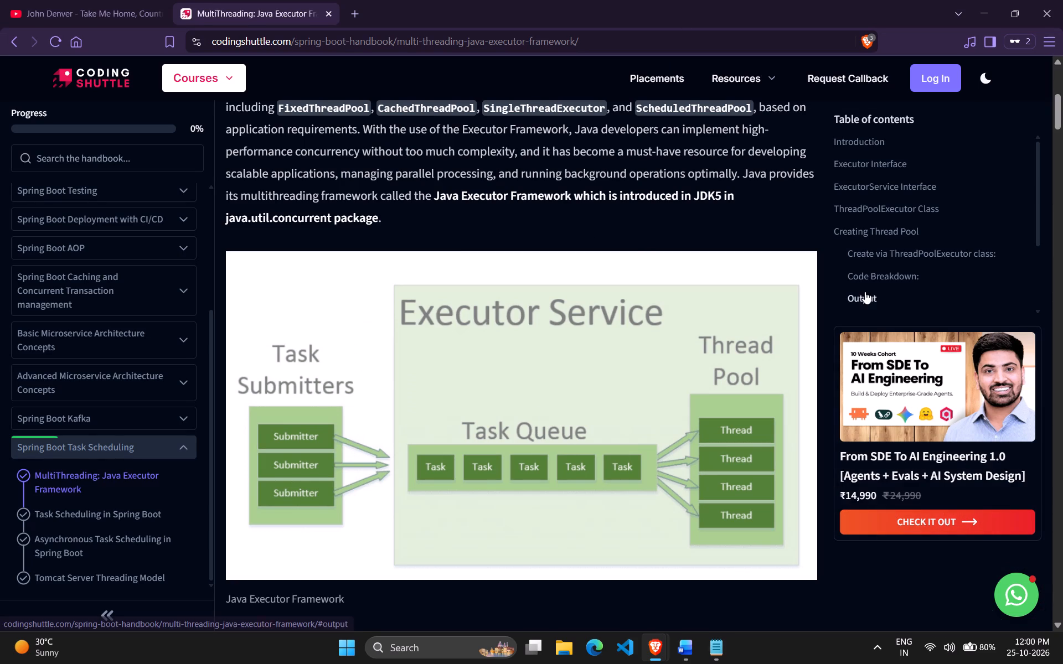
{"action": "key", "text": "s"}
{"action": "key", "text": "BackSpace"}
{"action": "type", "text": "and"}
{"action": "key", "text": "Return"}
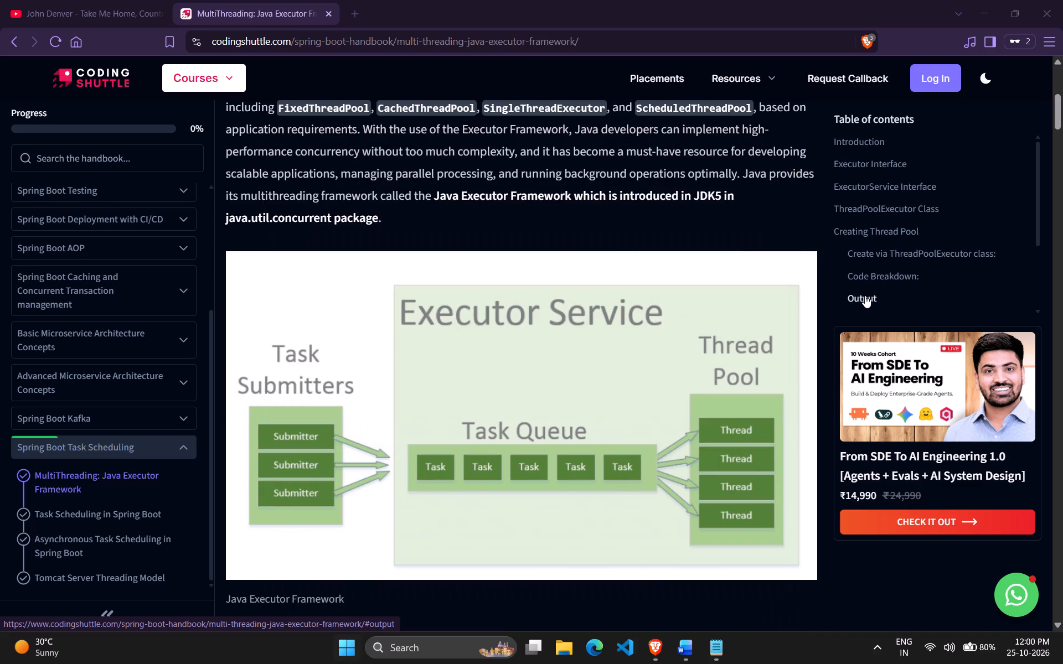
Return to the Coding Shuttle window and launch the Kuro app by searching the system for "ku".
{"action": "key", "text": "alt+Tab"}
{"action": "key", "text": "alt+Tab"}
{"action": "key", "text": "alt+Tab"}
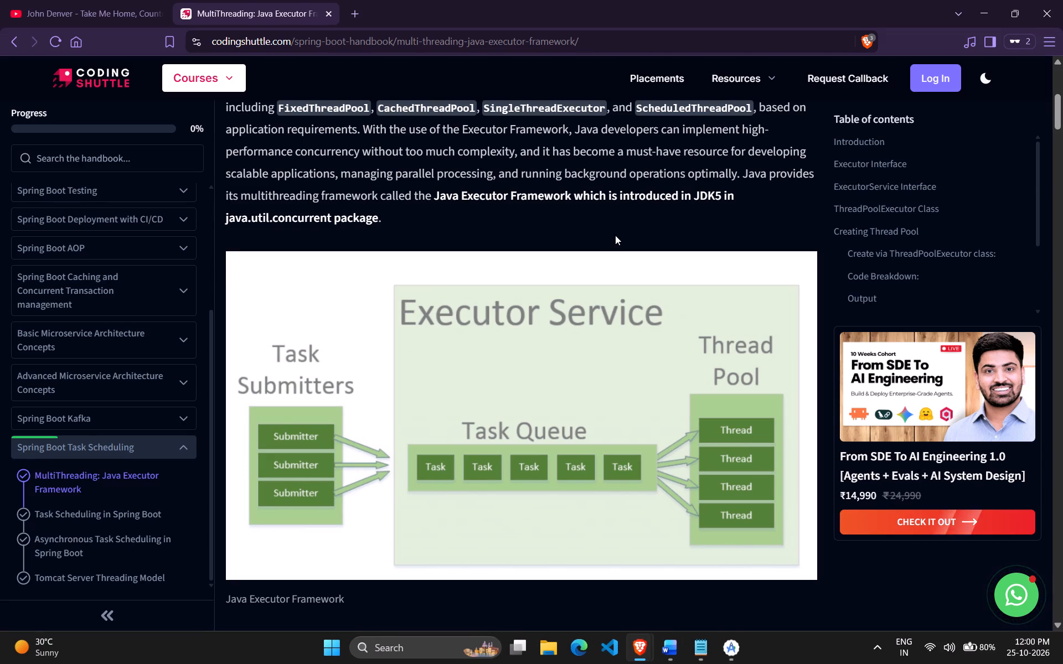
{"action": "type", "text": "ku"}
{"action": "key", "text": "Return"}
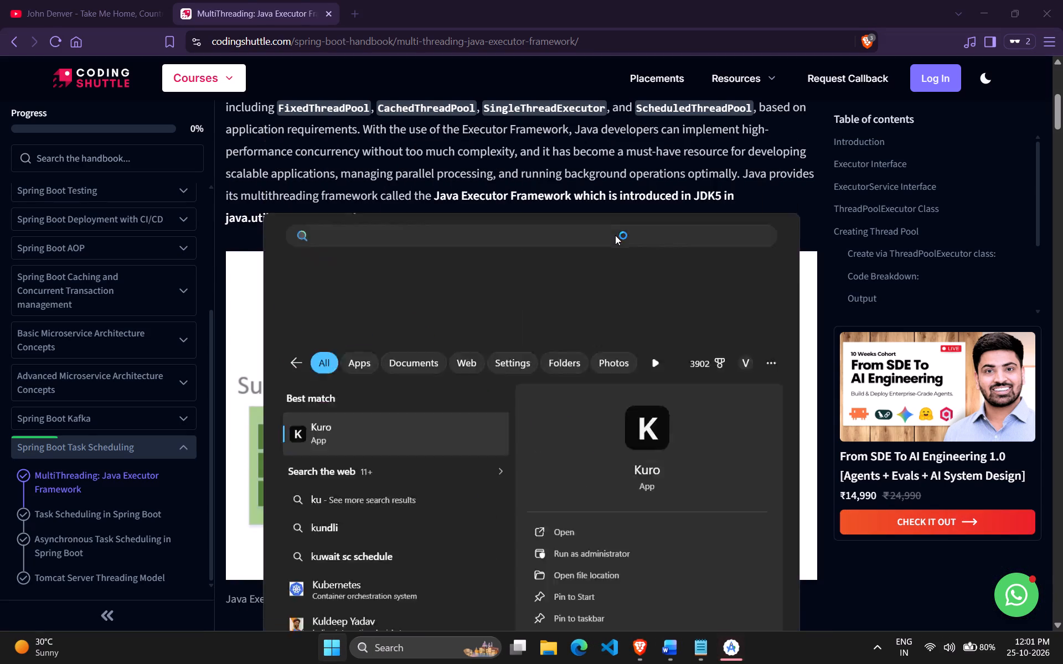